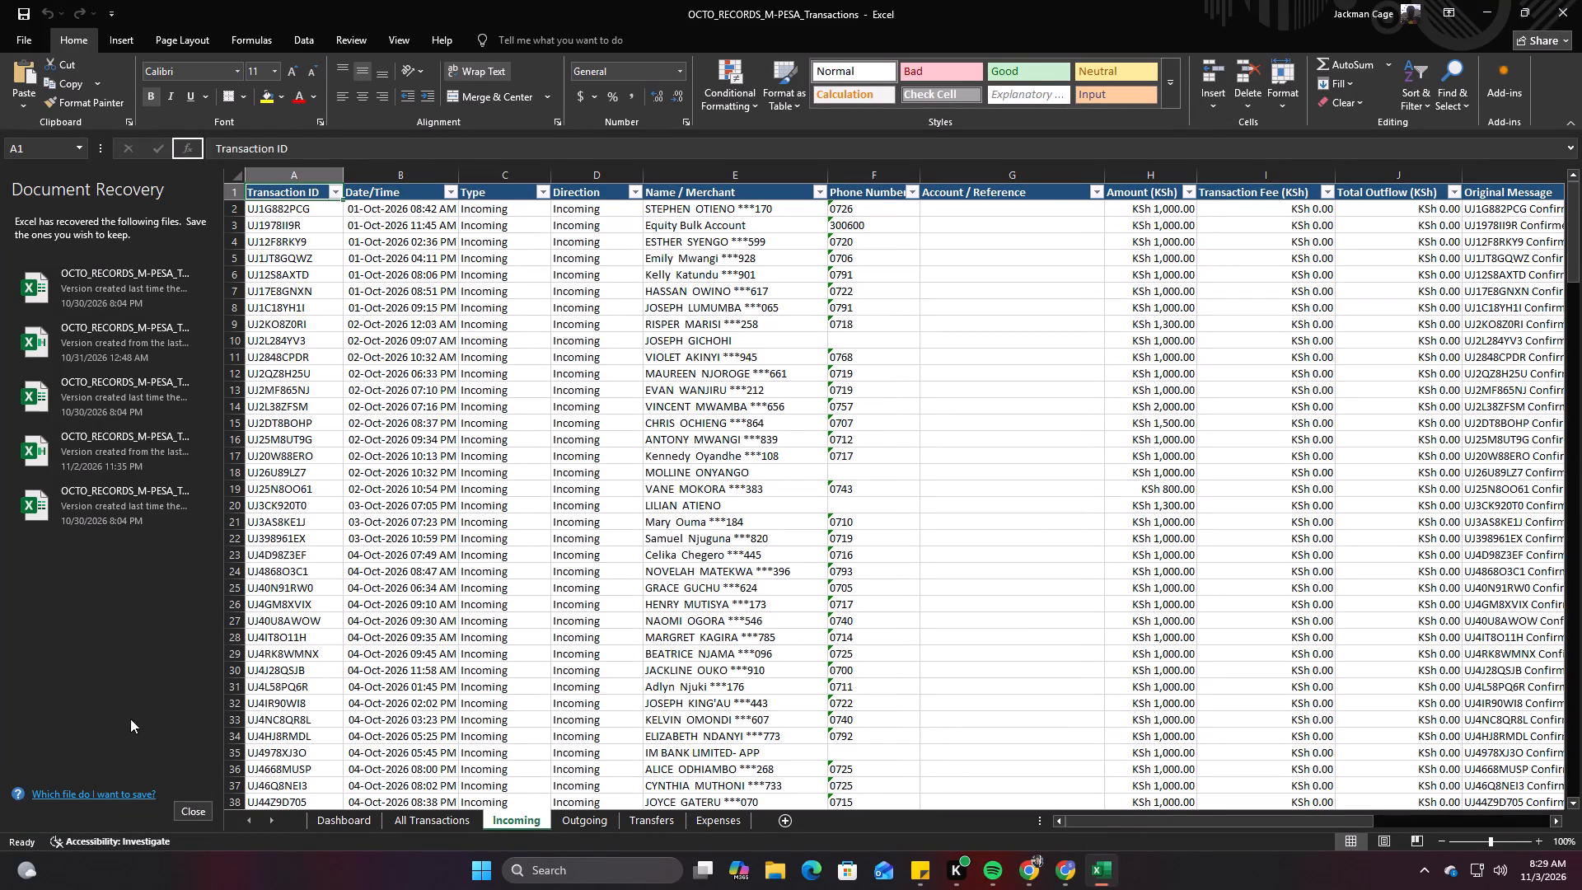
# Examine the filtered clients due on the 3rd in Chrome's billing sheet and the early October incoming M-PESA transactions in Excel.
pyautogui.click(1022, 880)
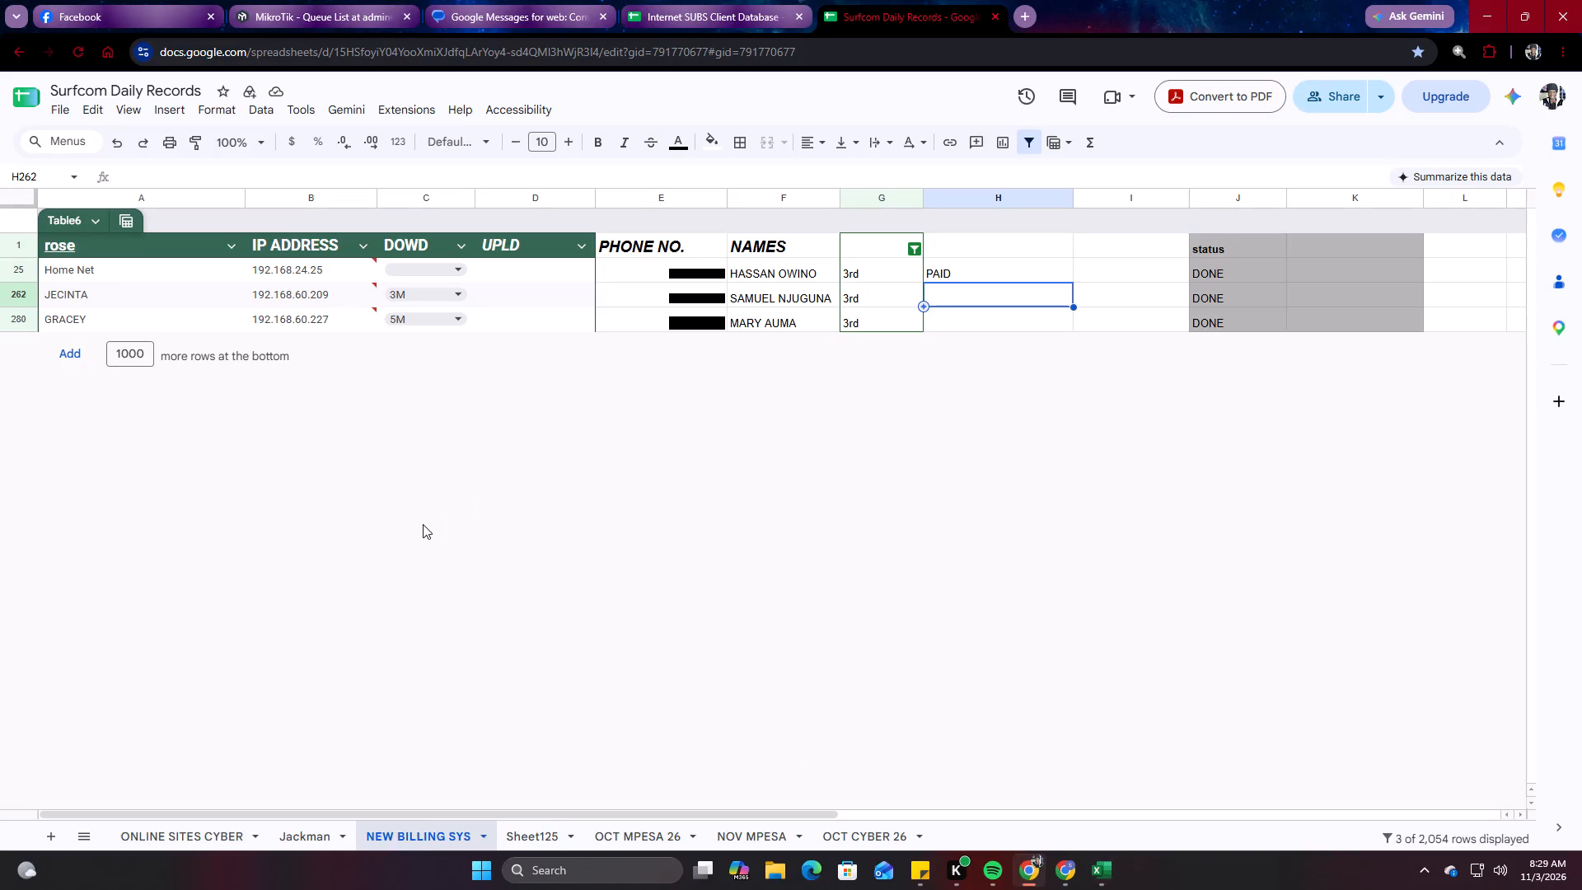
pyautogui.click(1112, 867)
pyautogui.scroll(7, 825, 485)
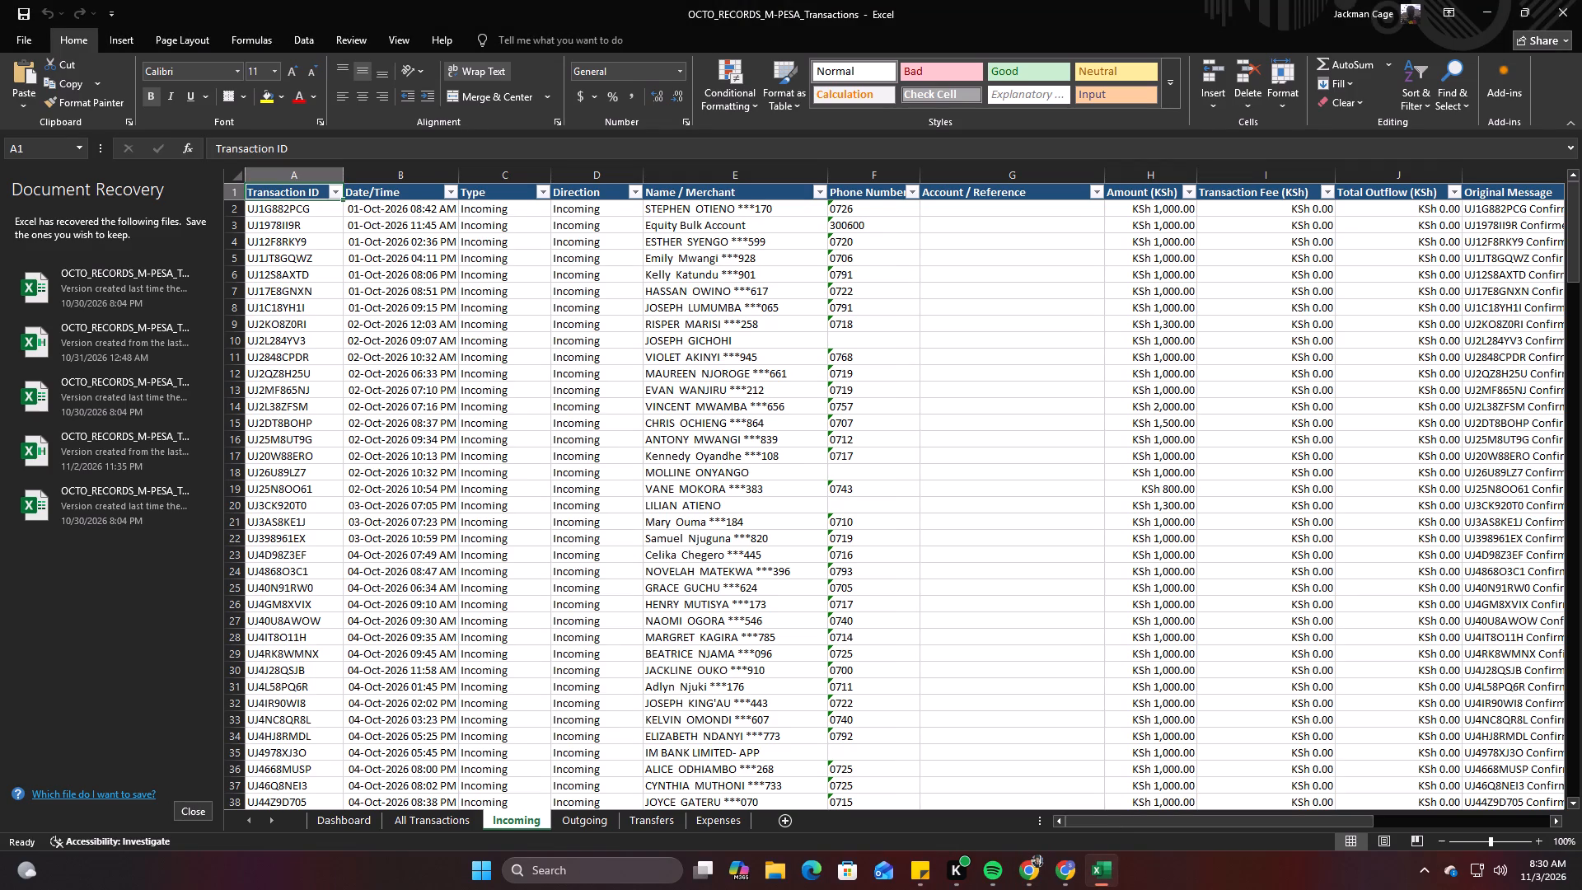
pyautogui.scroll(8, 773, 444)
pyautogui.scroll(-5, 773, 444)
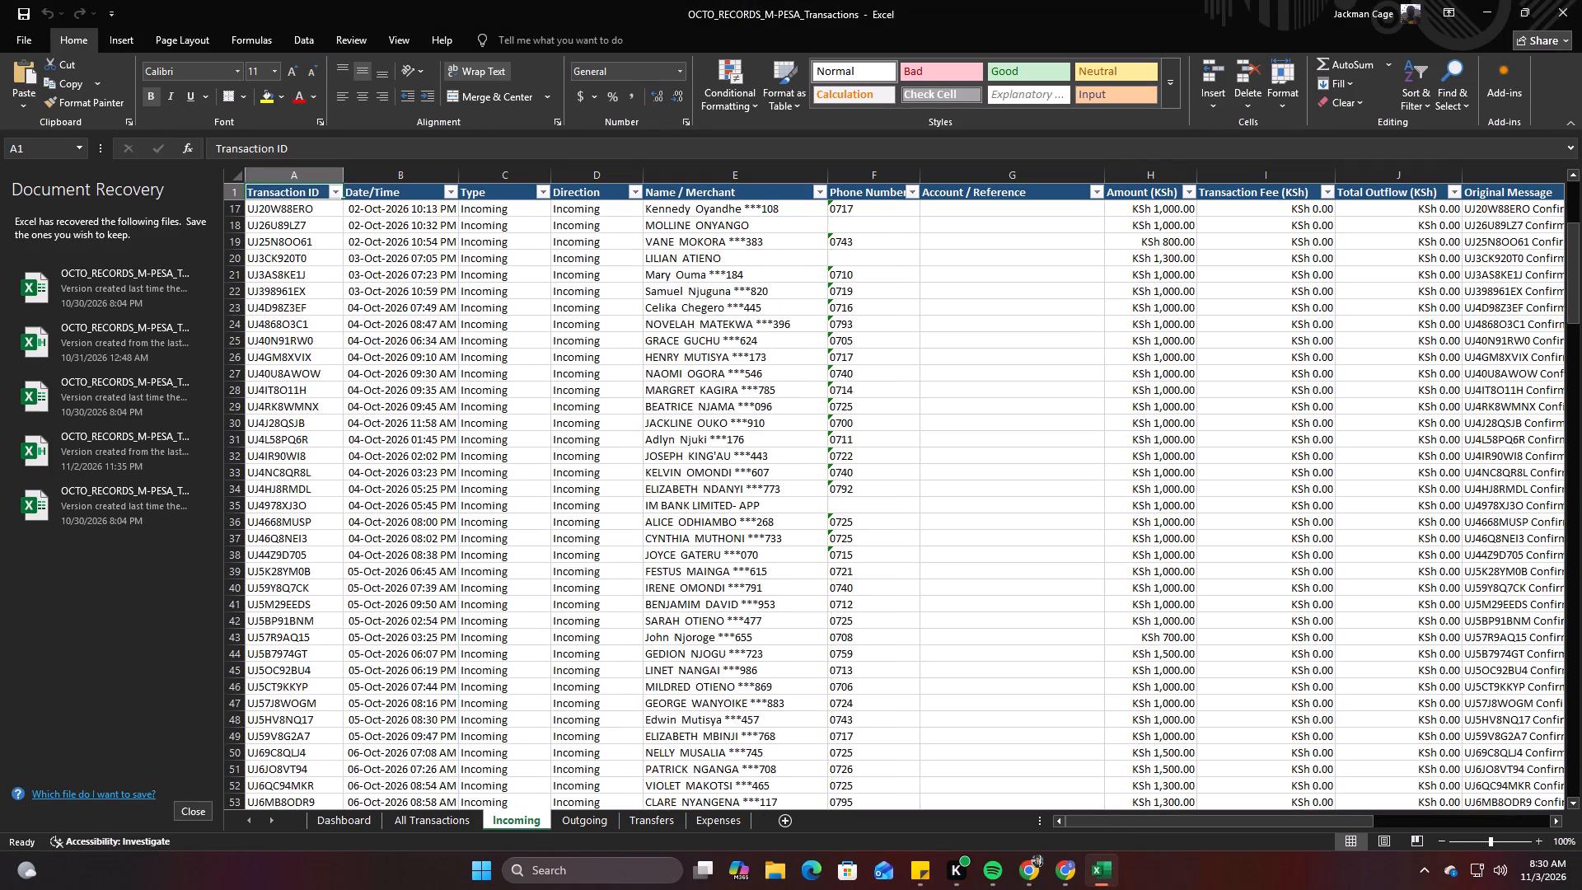
pyautogui.scroll(12, 774, 452)
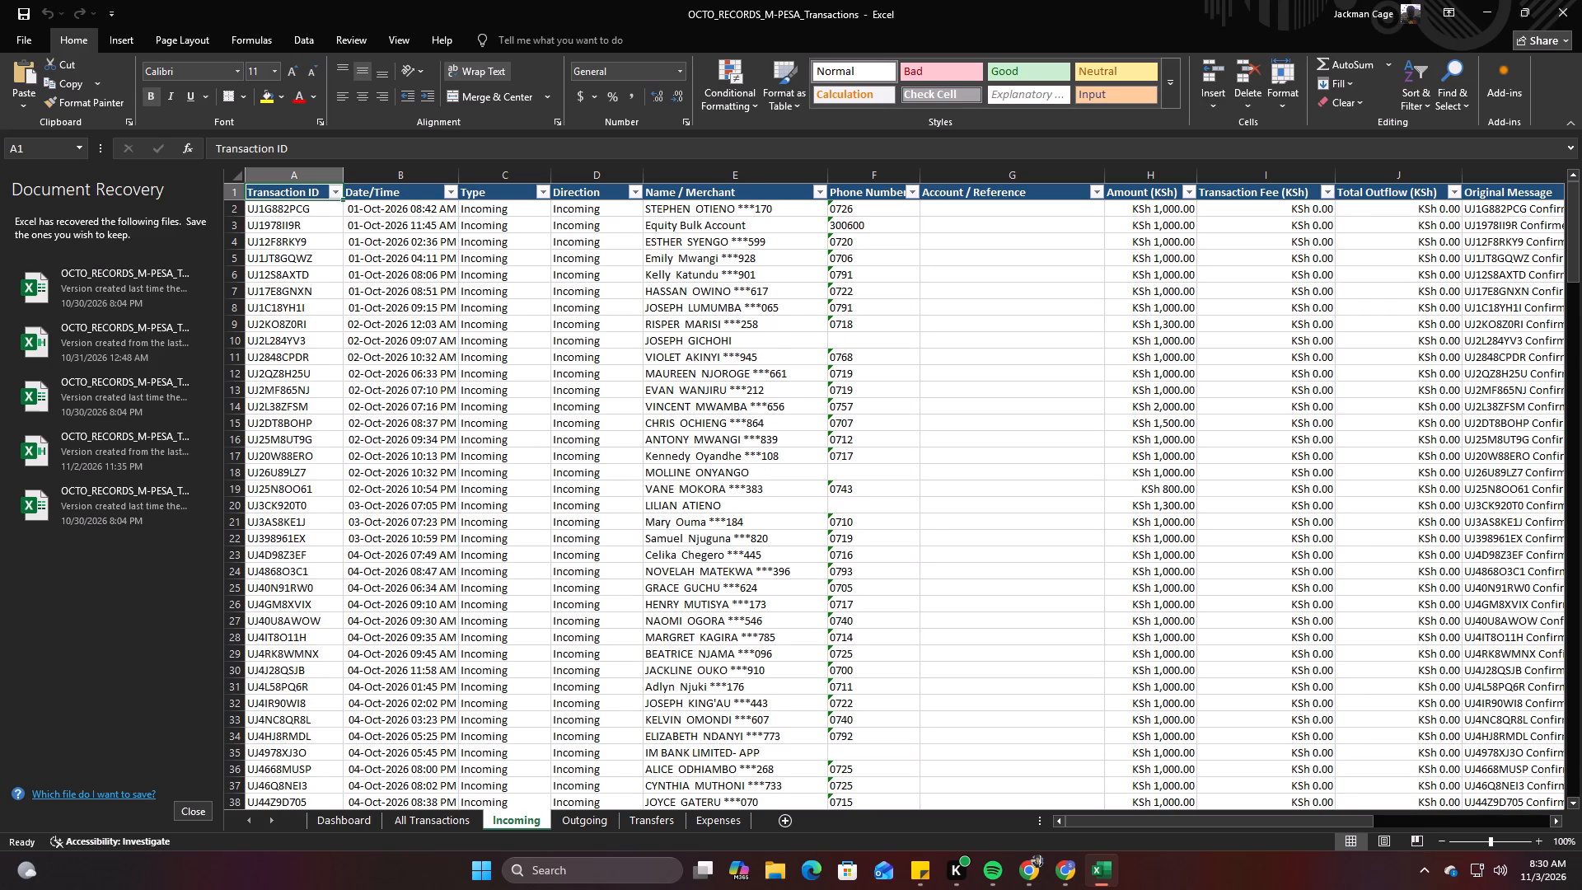
pyautogui.scroll(-4, 848, 529)
pyautogui.scroll(8, 846, 489)
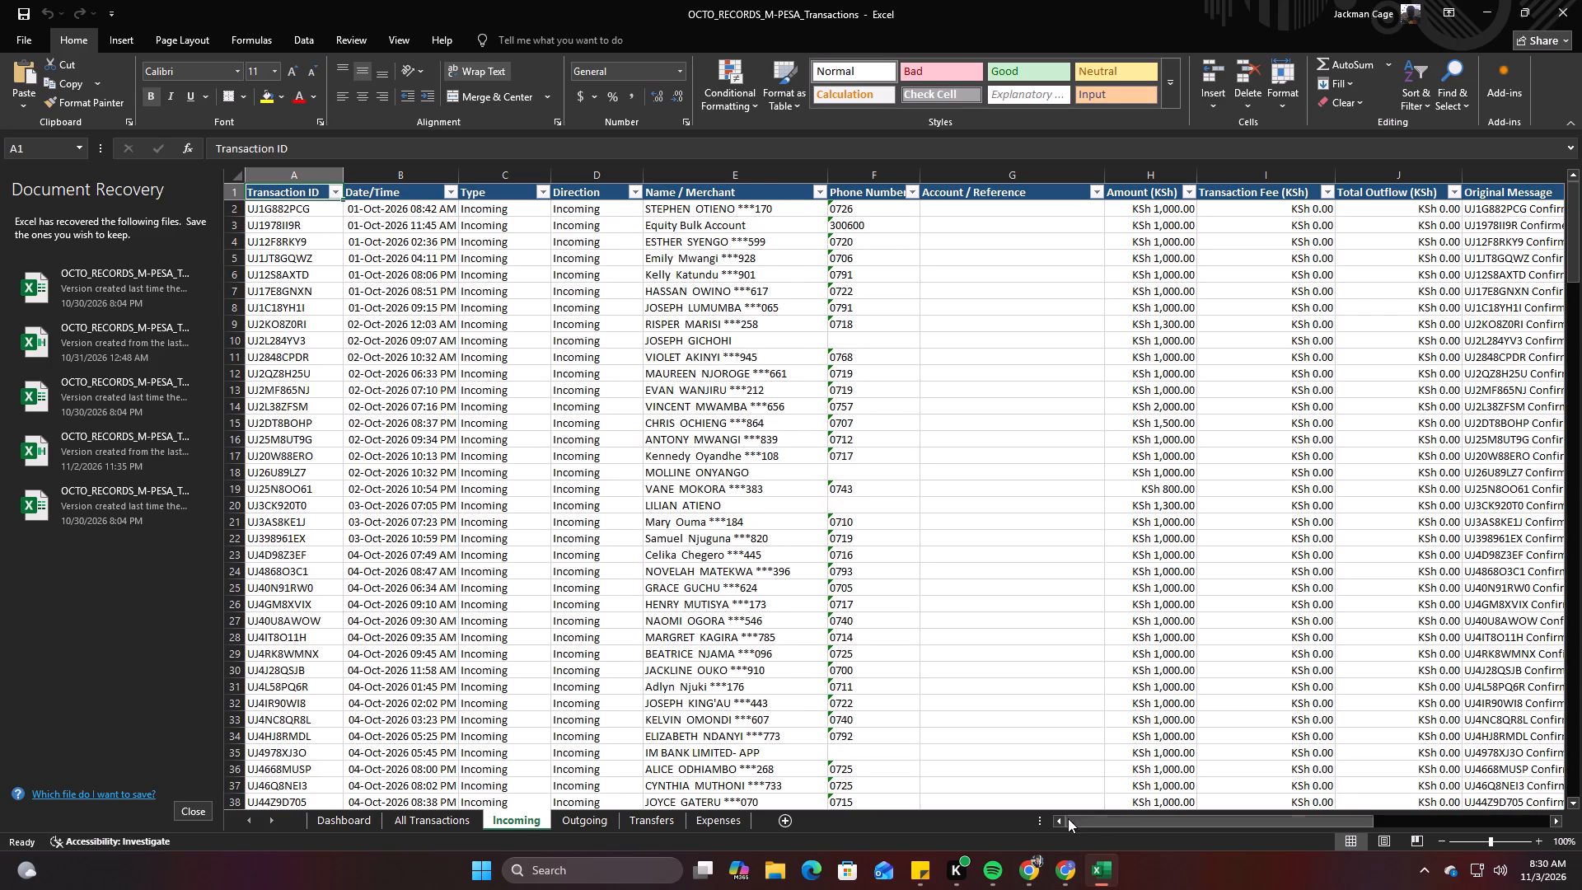
# Search the Incoming sheet for JECINTA.
pyautogui.hotkey('ctrl', 'f')
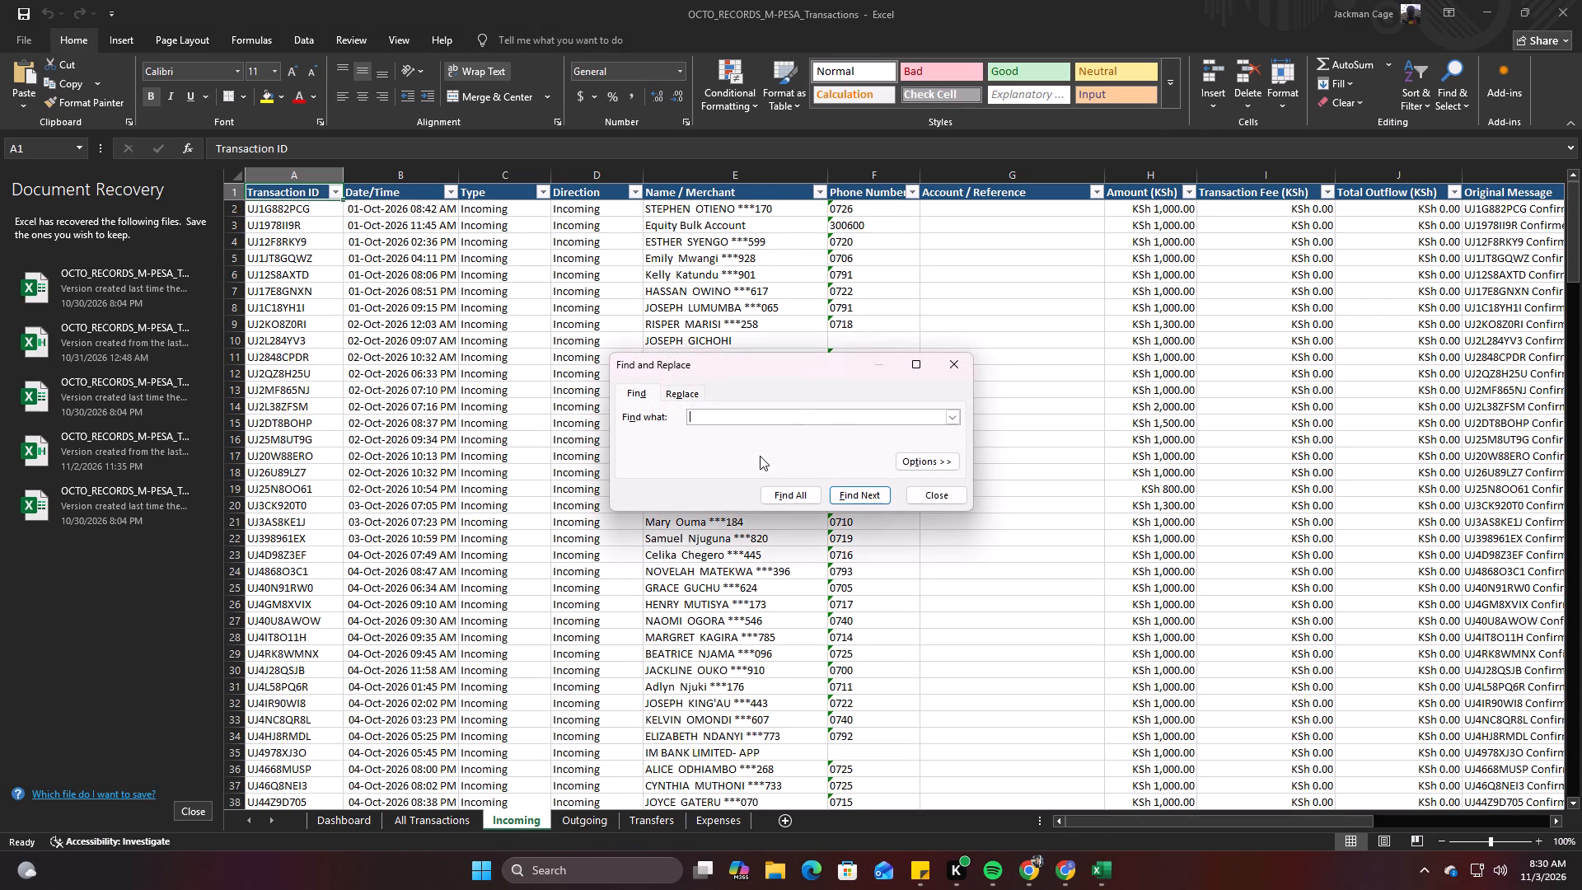
pyautogui.write('JECINTA')
pyautogui.click(864, 486)
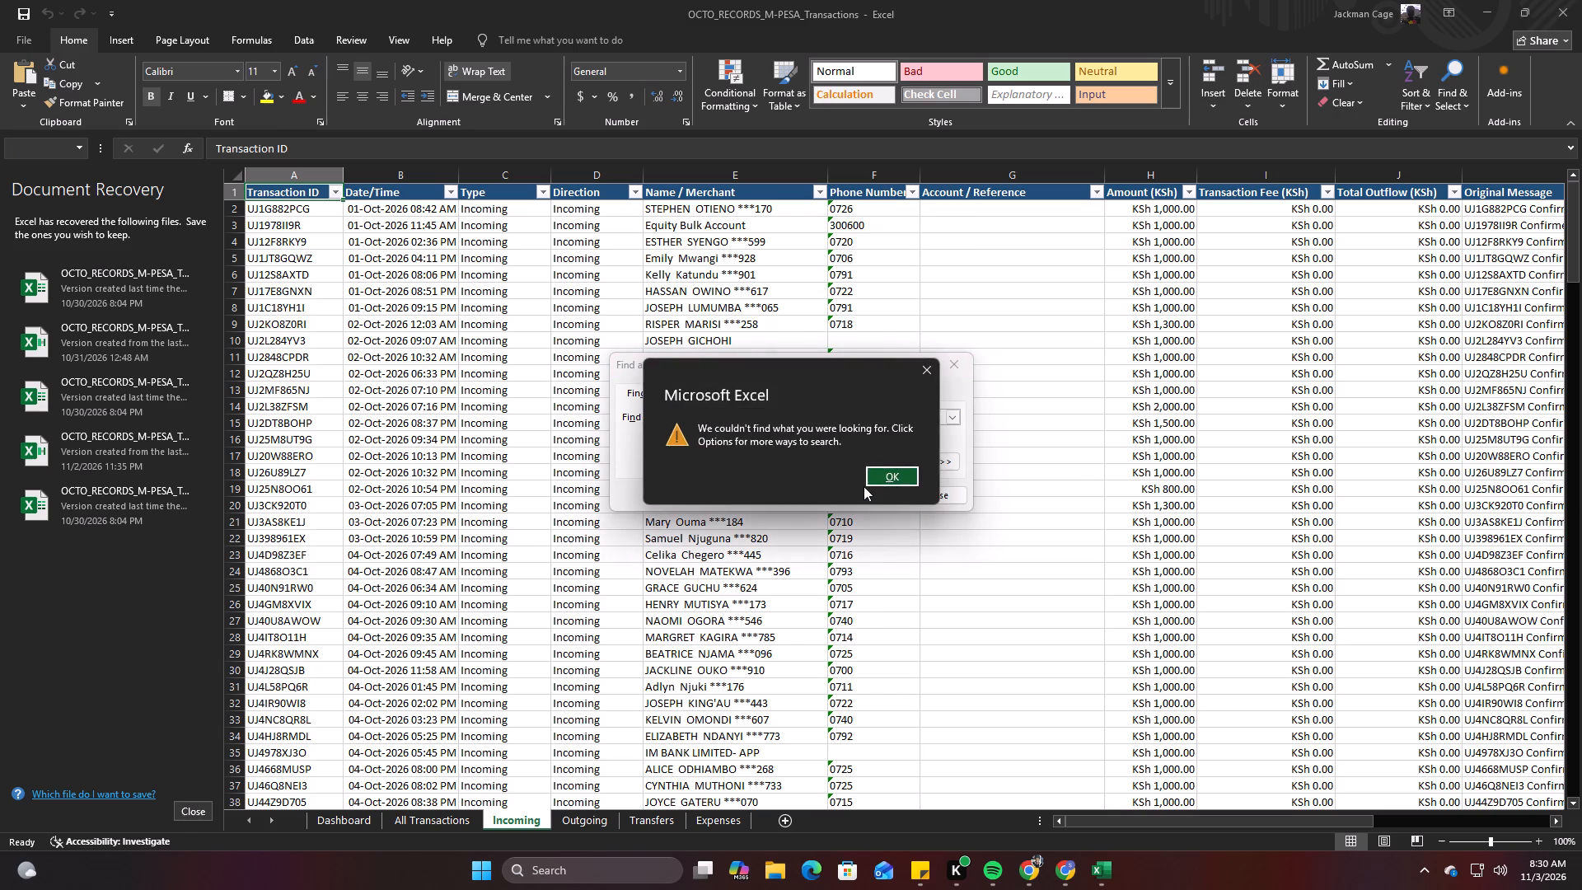
pyautogui.click(904, 471)
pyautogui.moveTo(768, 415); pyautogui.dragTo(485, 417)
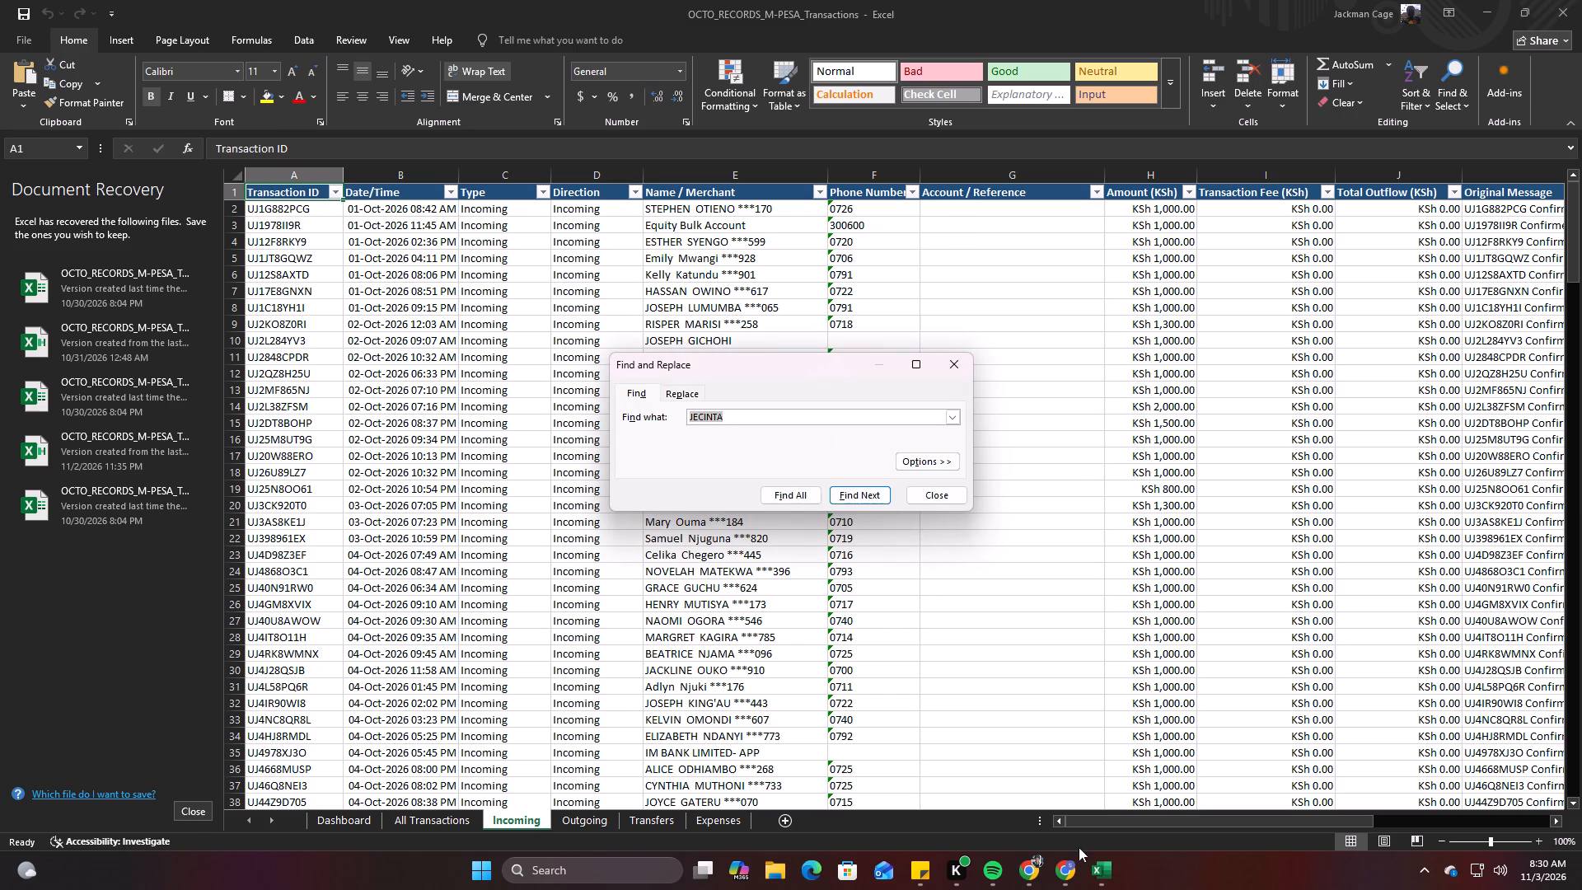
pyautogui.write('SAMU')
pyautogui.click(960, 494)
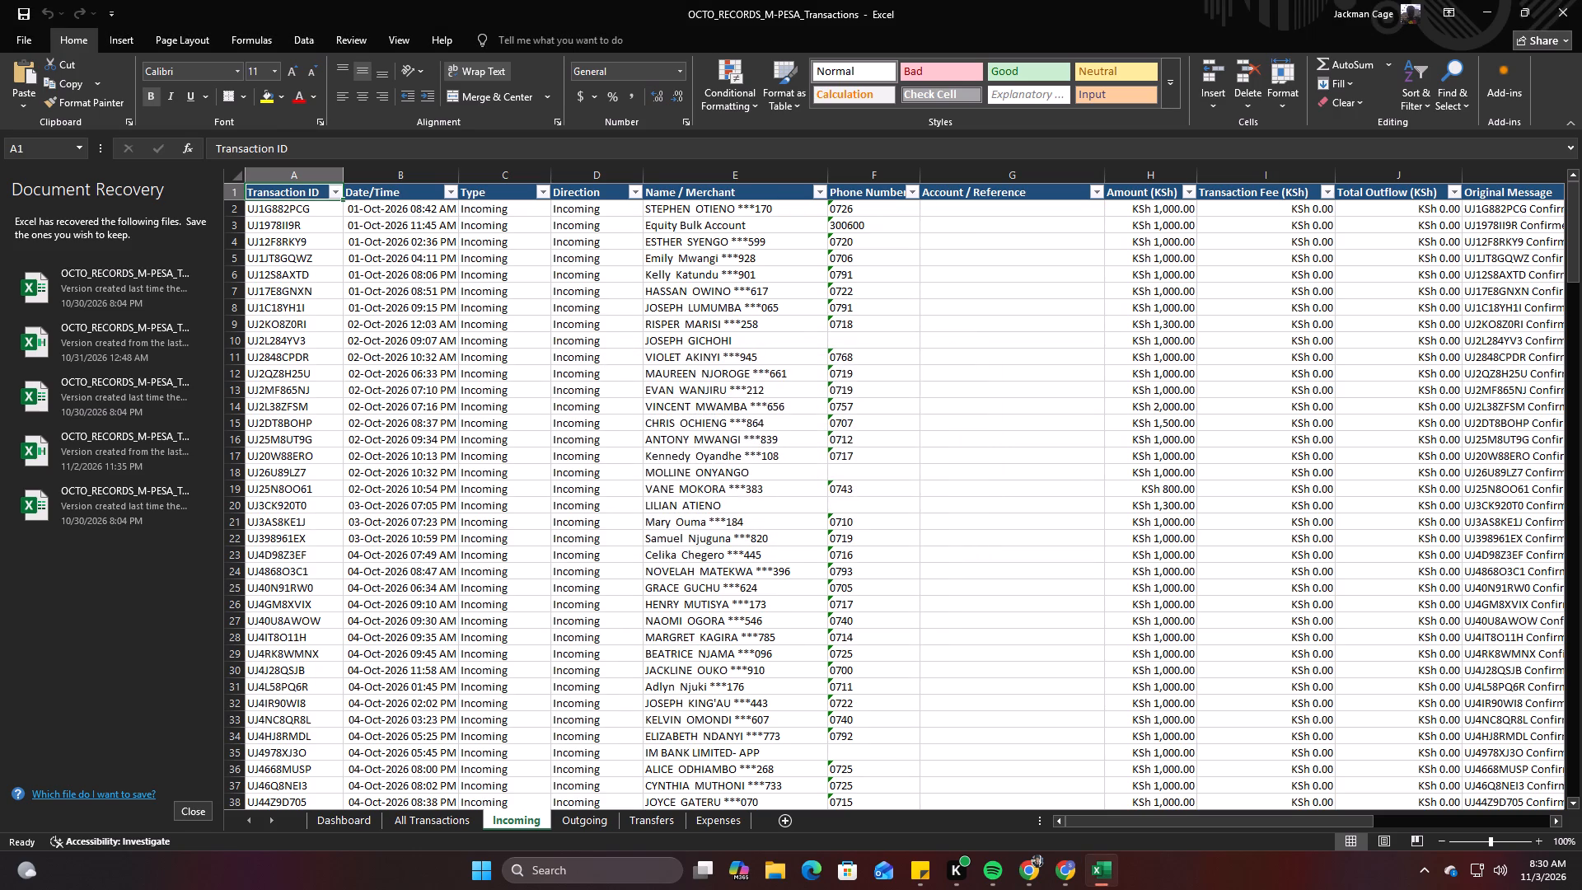
# Select the 3 October transactions from date through phone number and compare them with the billing sheet in Chrome.
pyautogui.moveTo(375, 501); pyautogui.dragTo(620, 545)
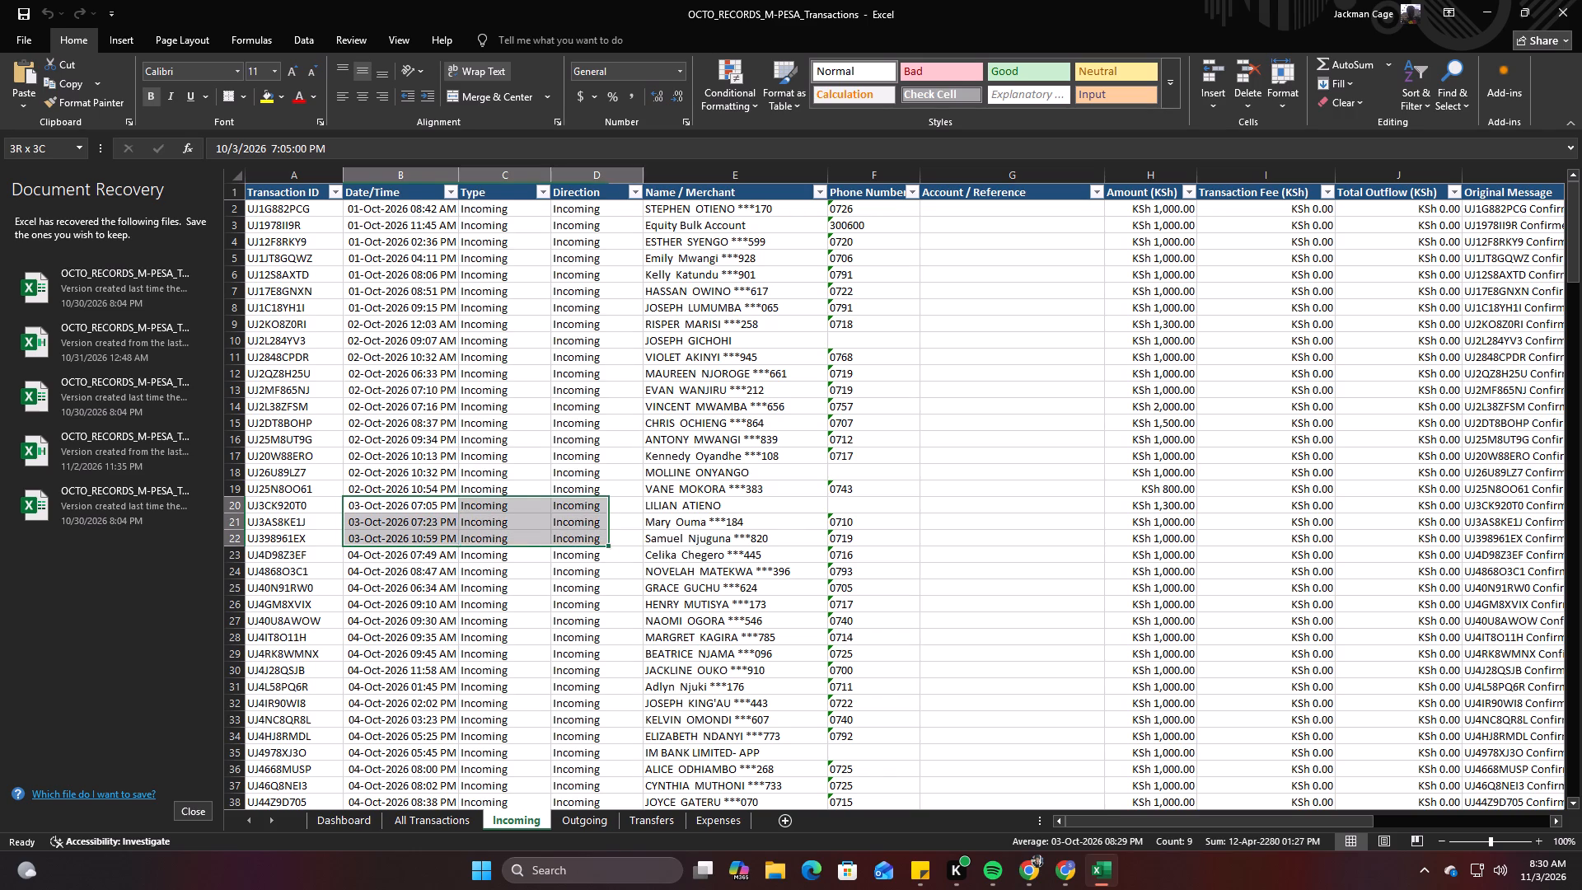
pyautogui.moveTo(620, 545); pyautogui.dragTo(863, 546)
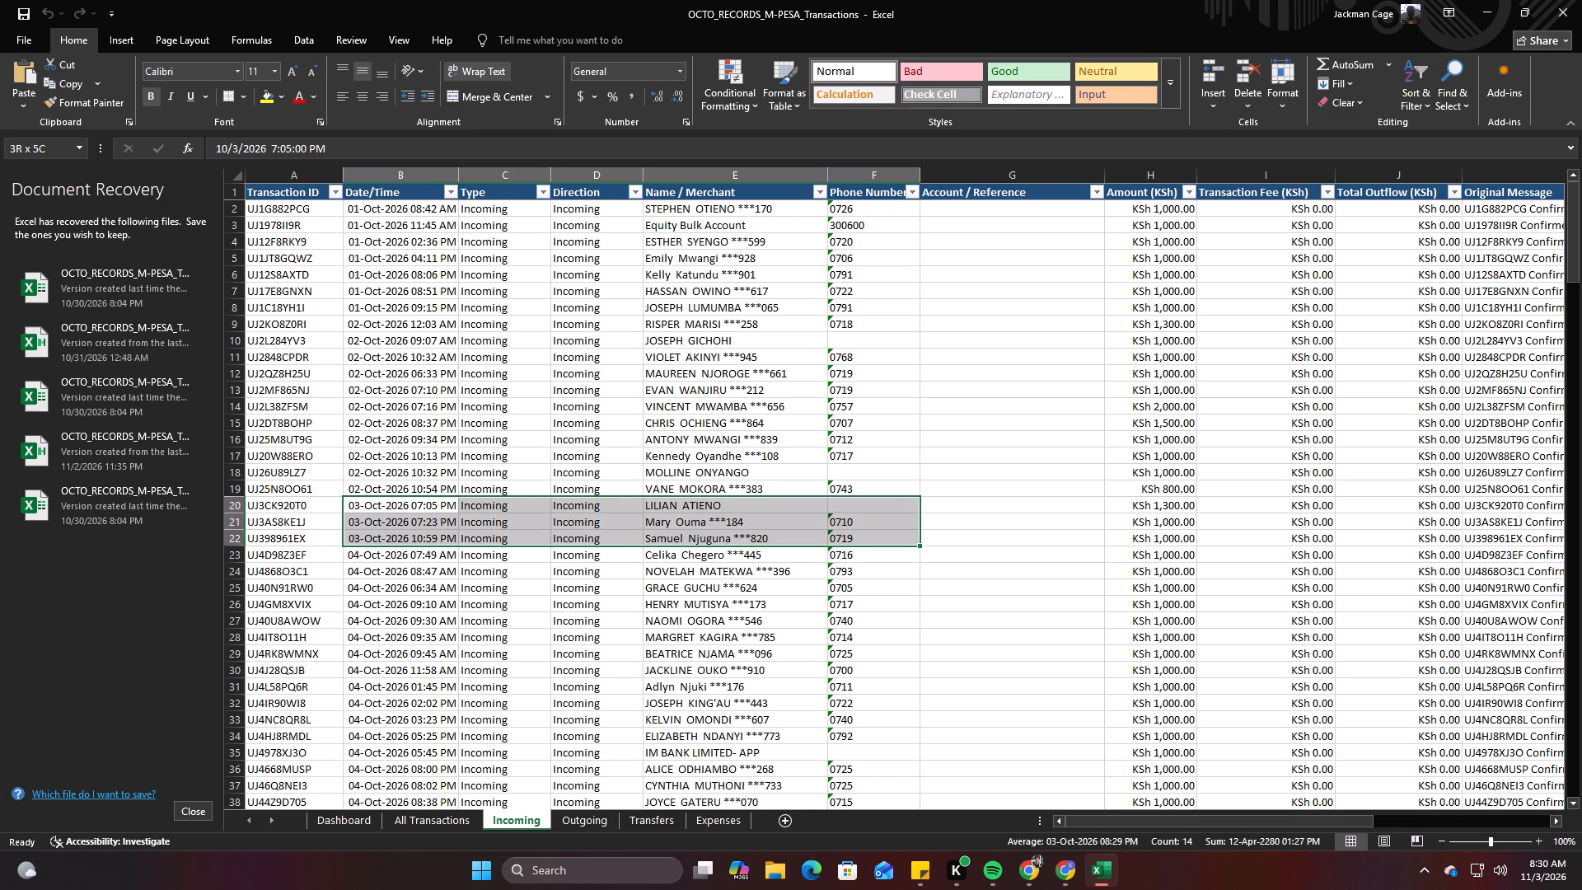
pyautogui.moveTo(863, 546); pyautogui.dragTo(873, 546)
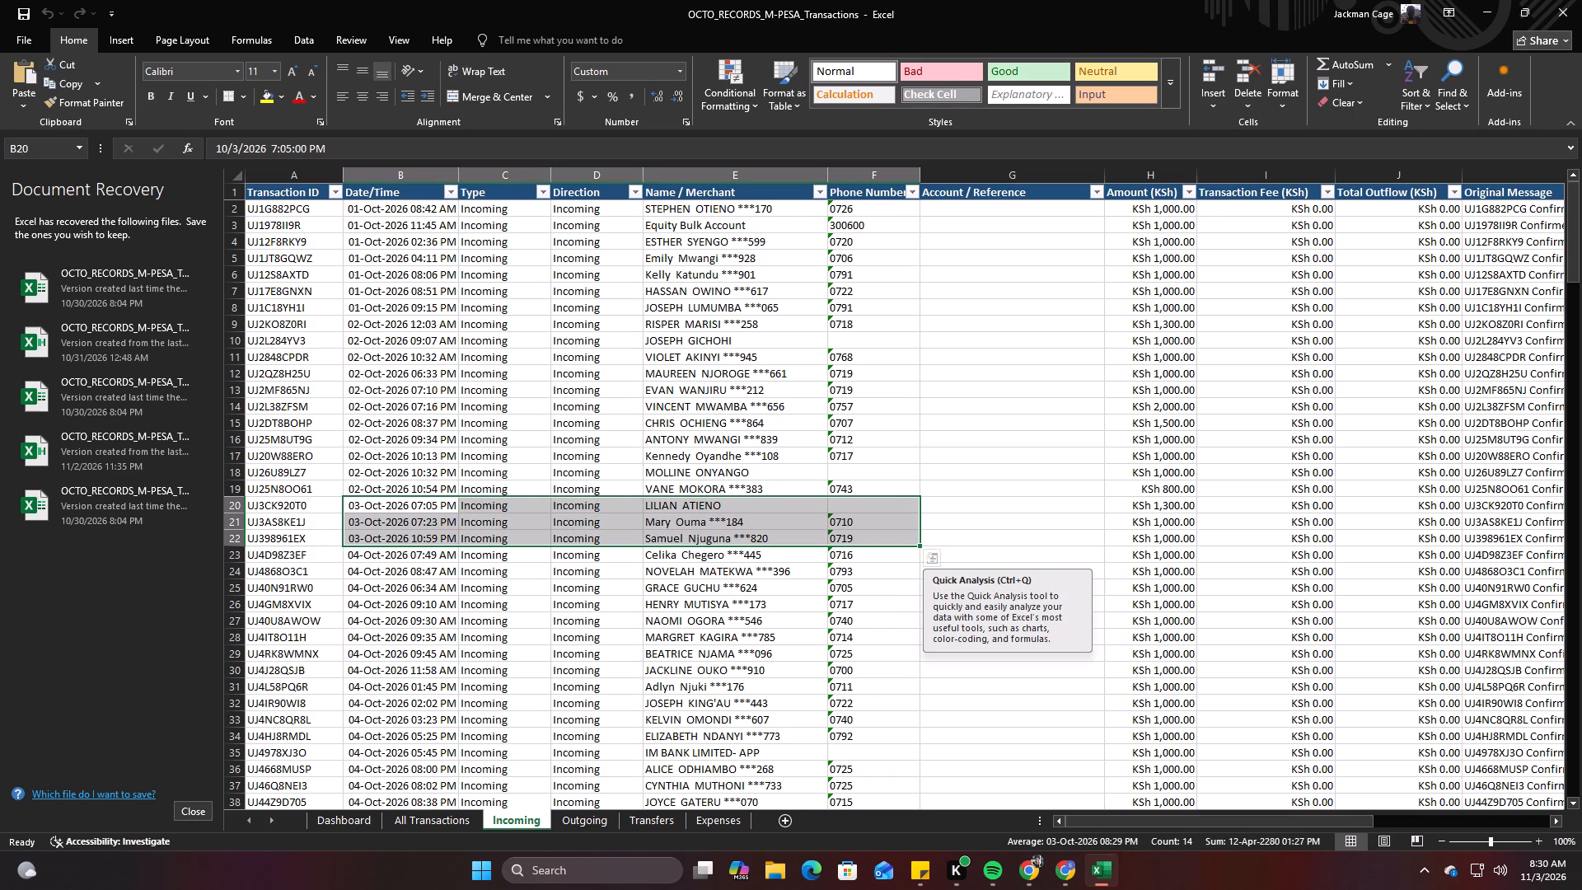
pyautogui.click(1026, 864)
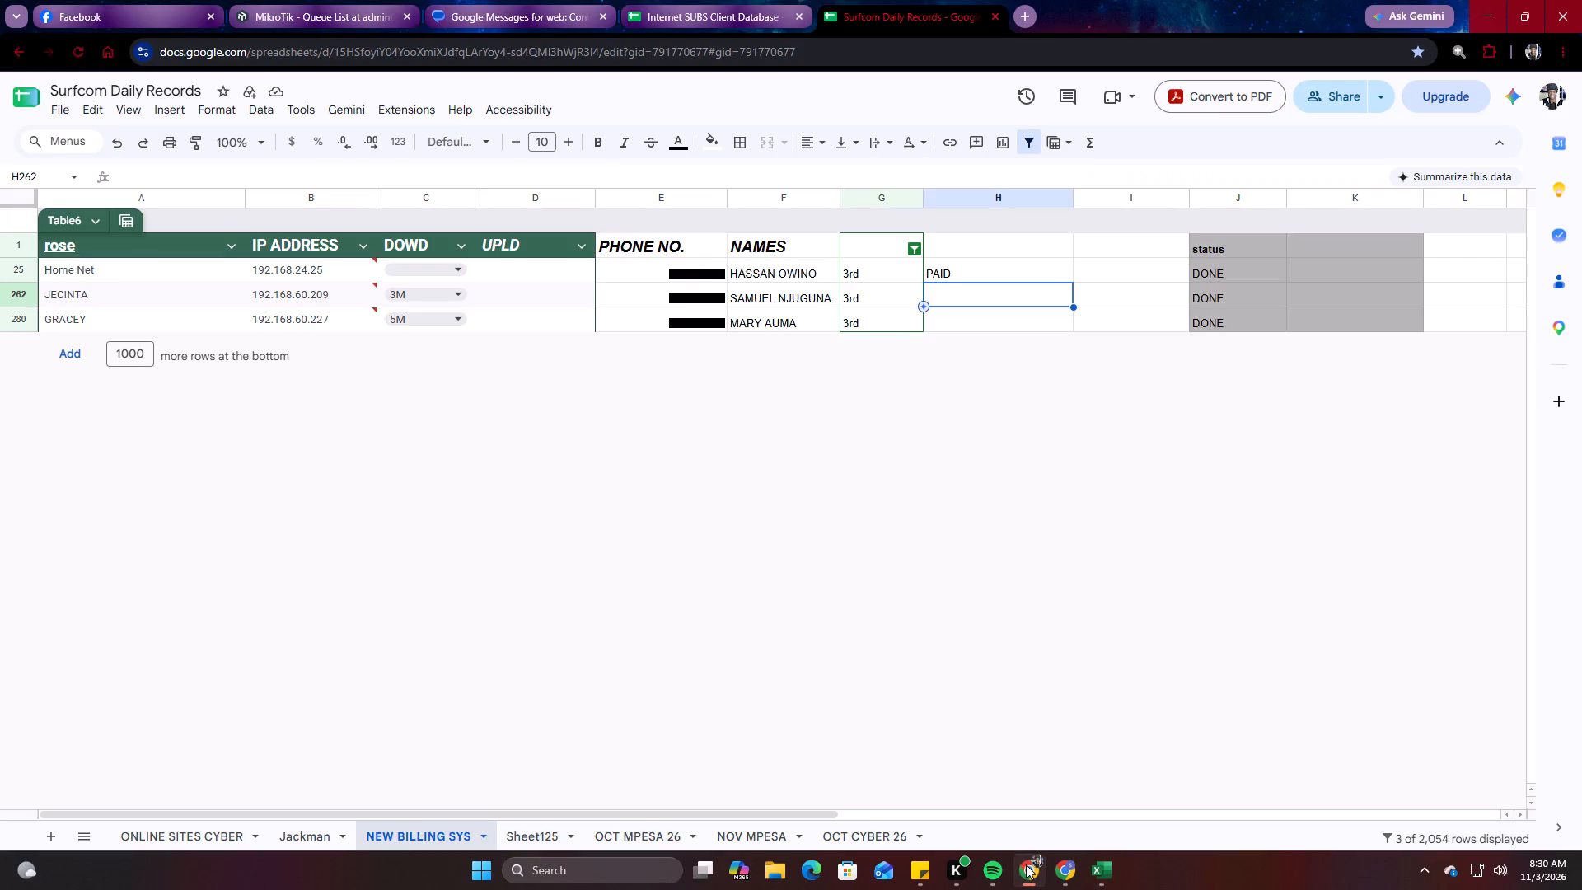
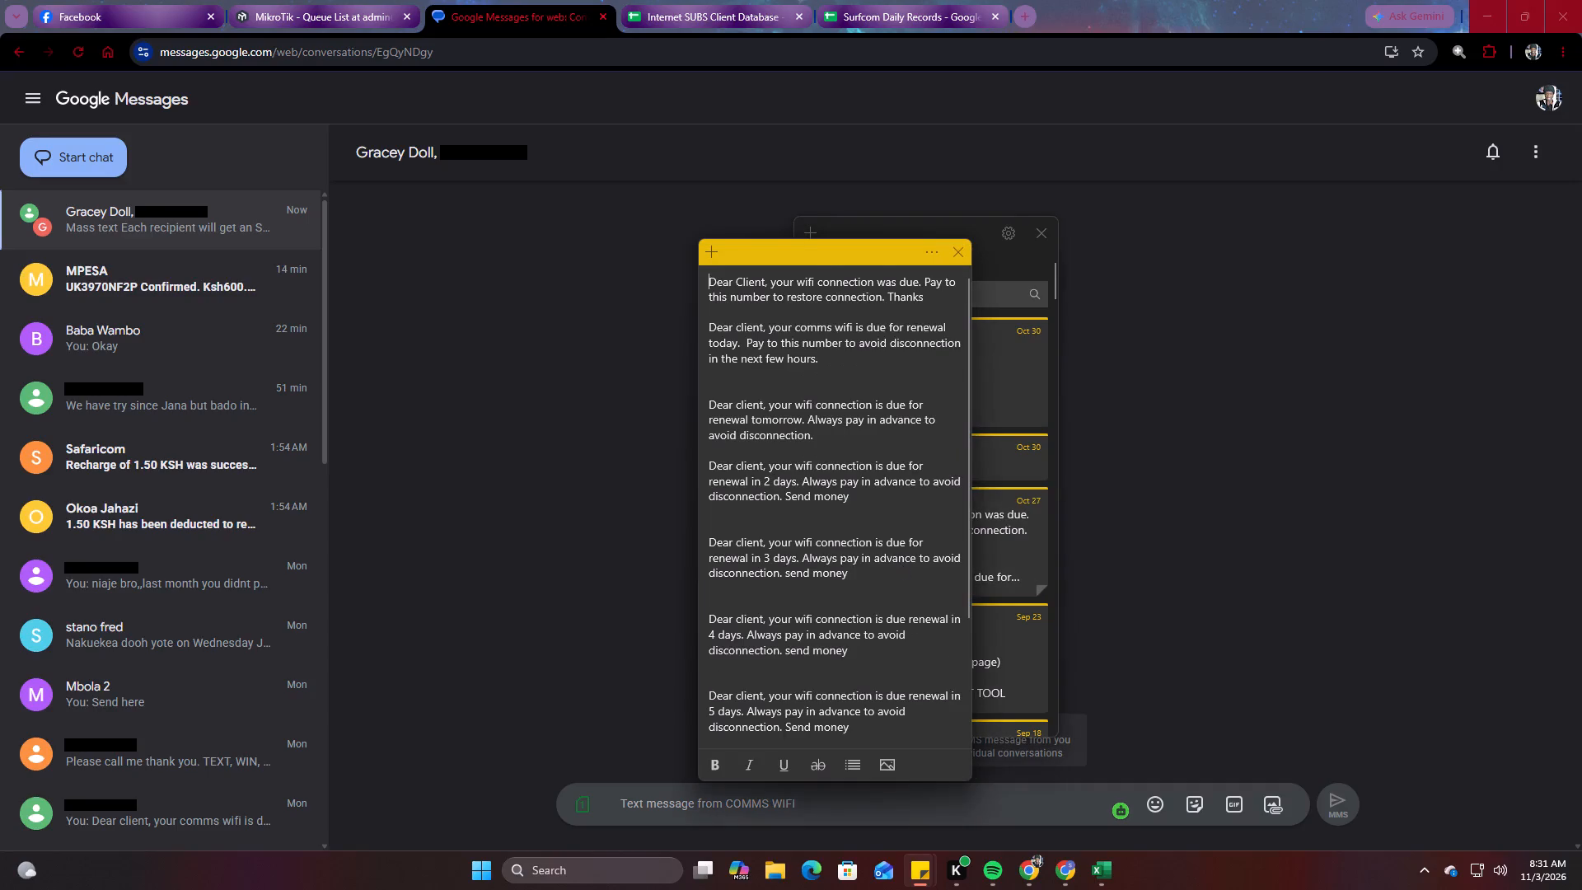
# Copy the "Dear client, your comms wifi is due for renewal today" reminder template from the sticky note of client messages.
pyautogui.scroll(-4, 856, 430)
pyautogui.scroll(8, 860, 507)
pyautogui.scroll(-6, 864, 507)
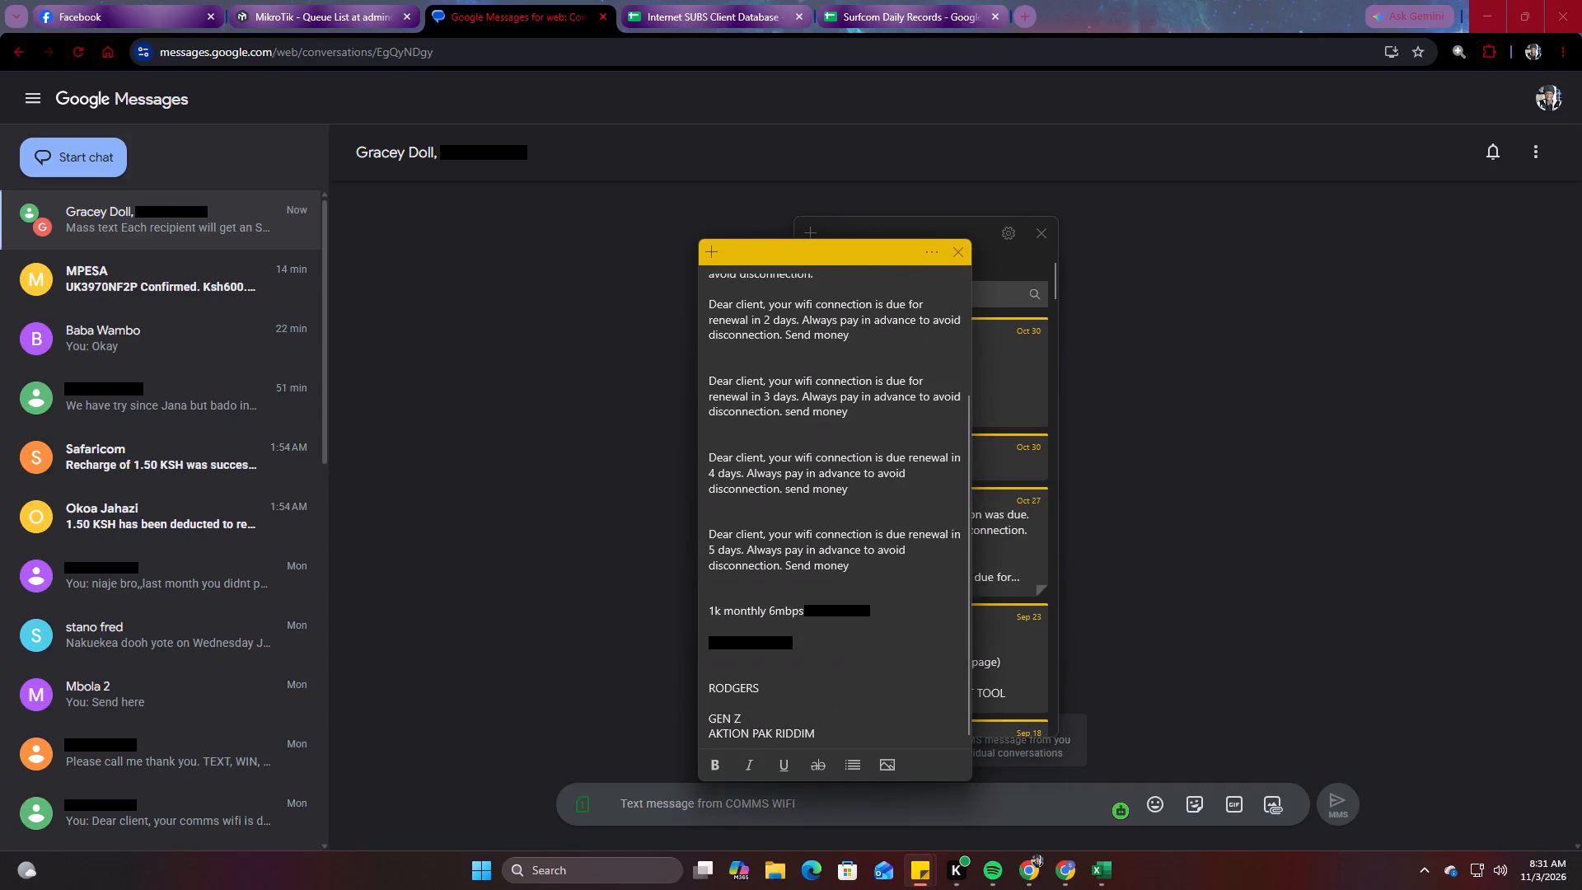
pyautogui.scroll(-3, 876, 534)
pyautogui.scroll(-2, 850, 618)
pyautogui.scroll(2, 885, 550)
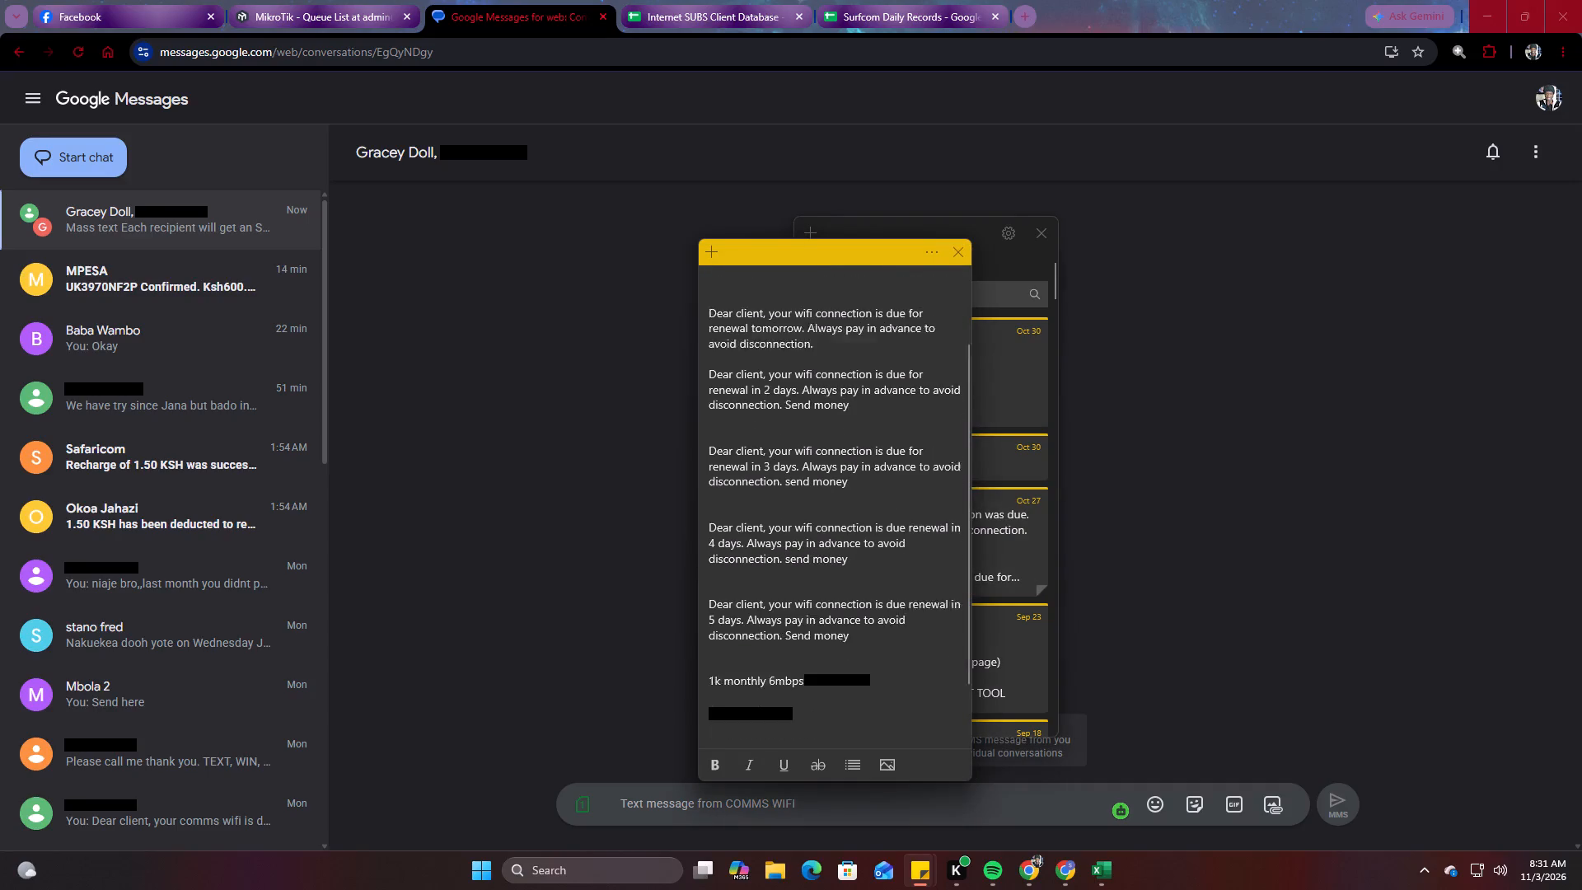
pyautogui.scroll(4, 885, 550)
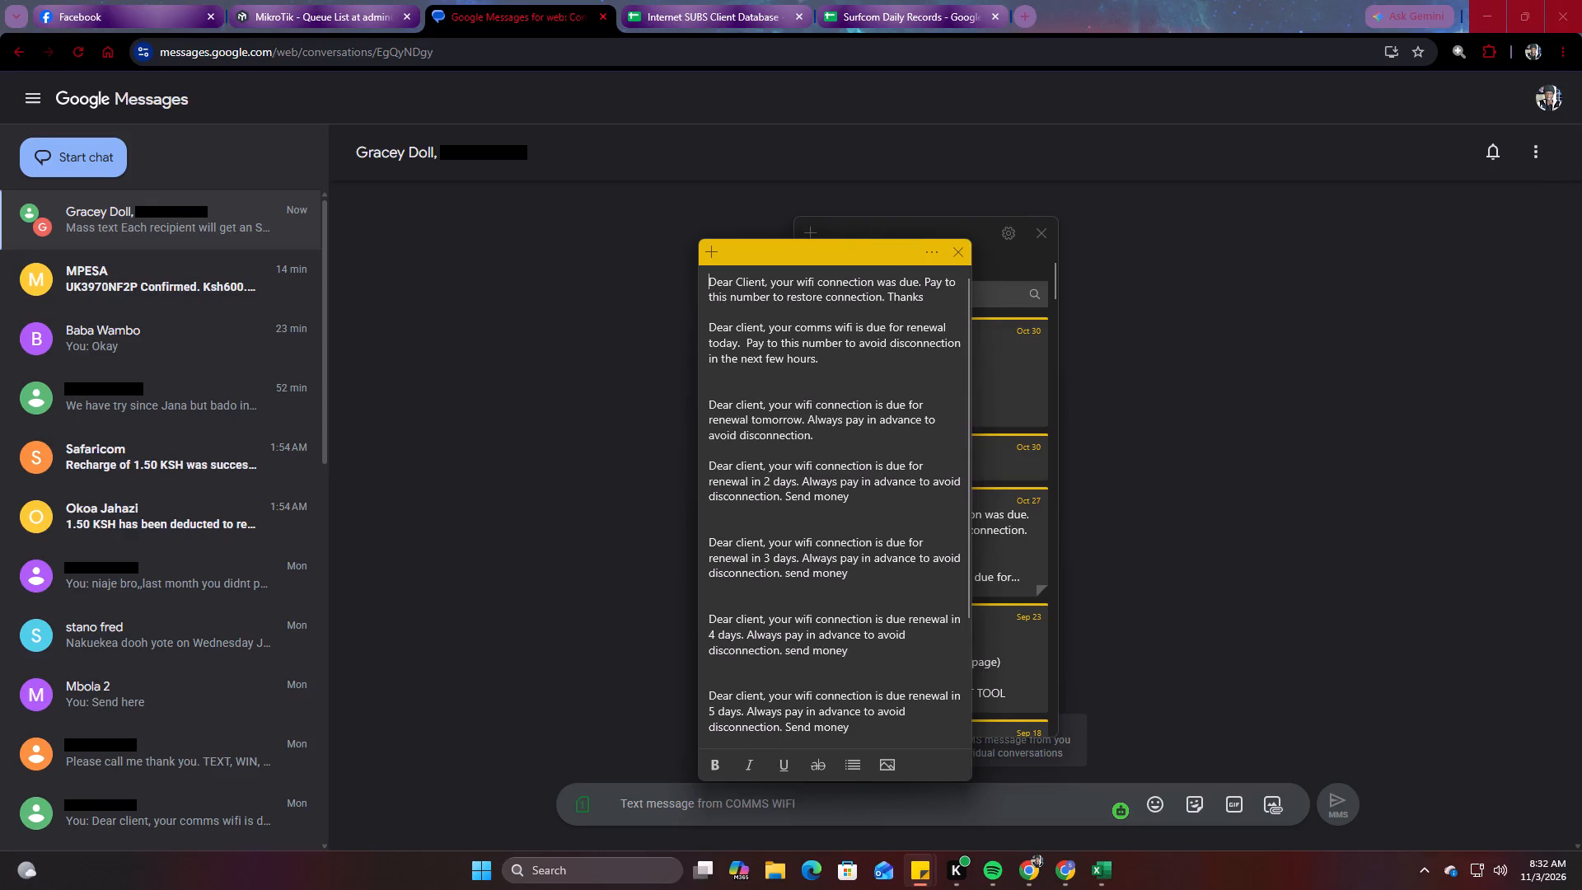
pyautogui.tripleClick(846, 281)
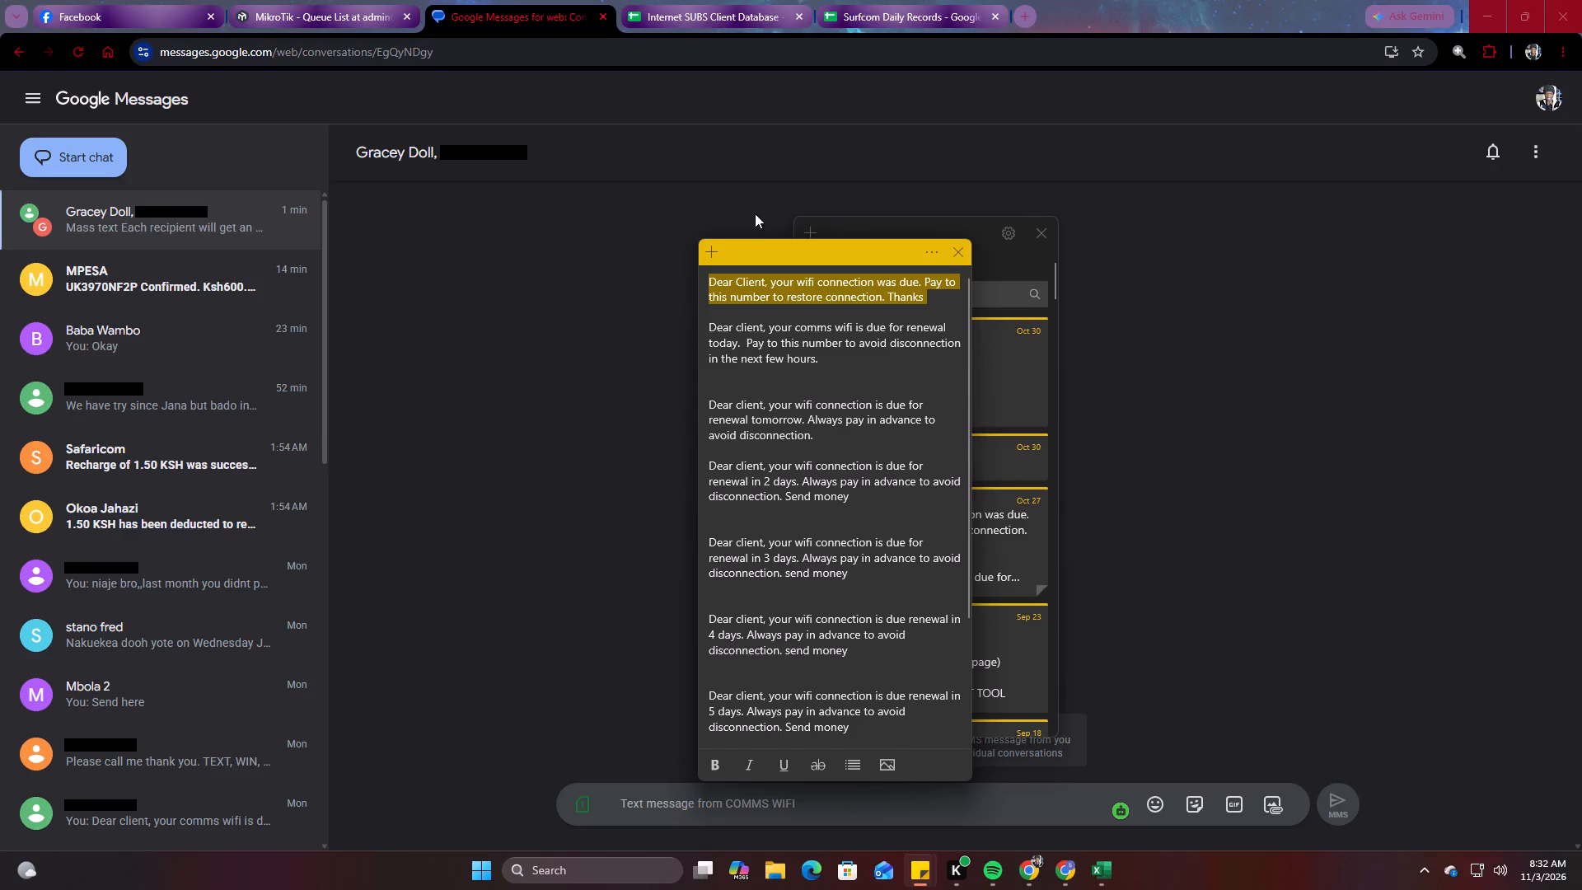
pyautogui.tripleClick(799, 331)
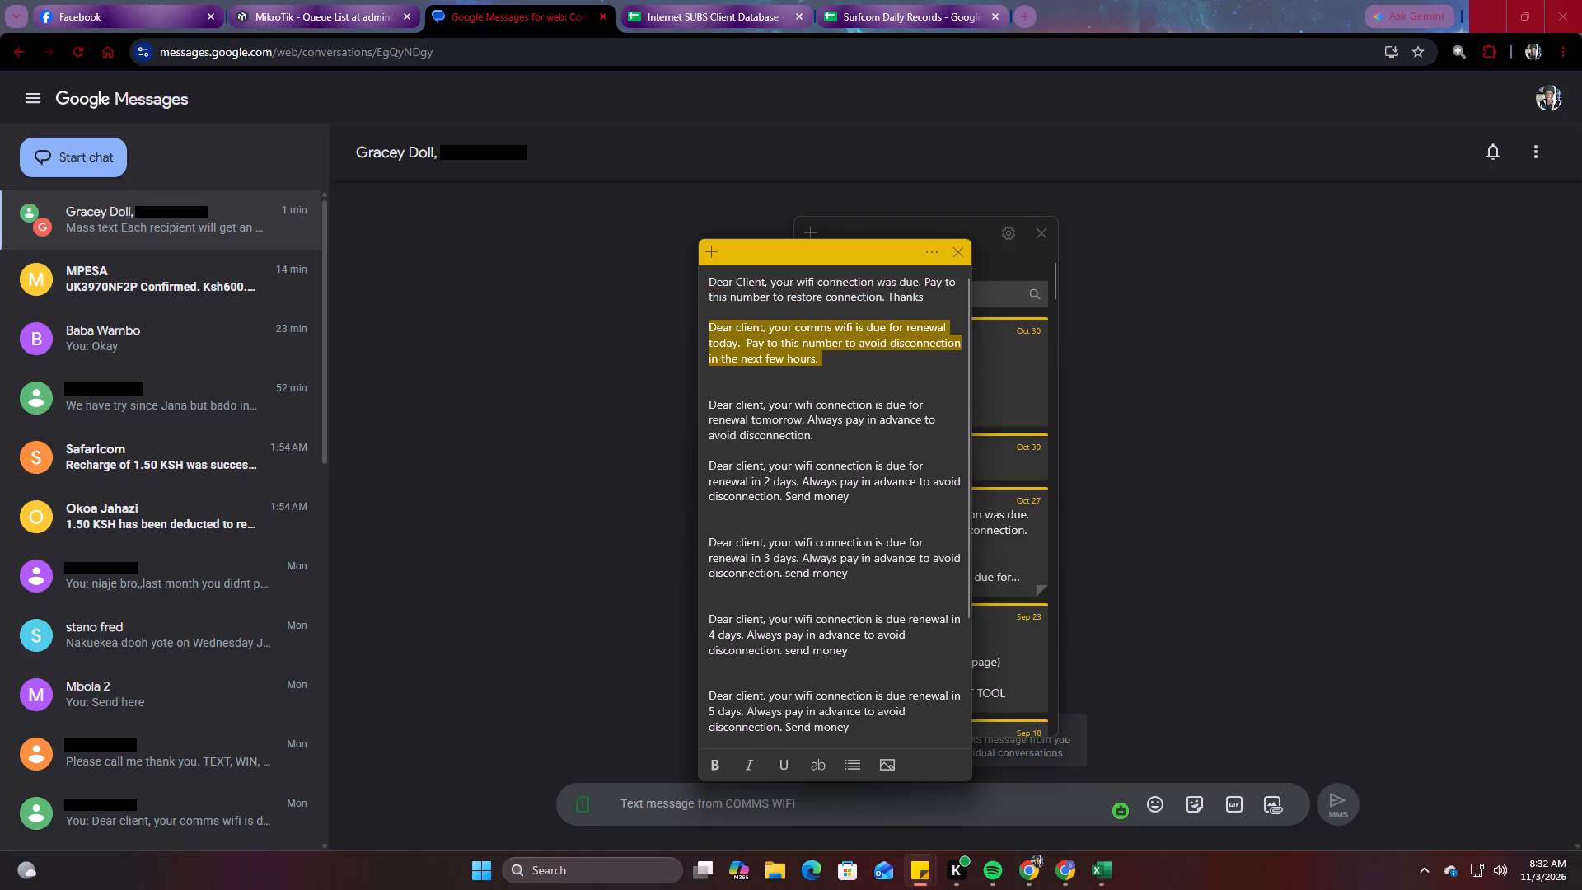
pyautogui.rightClick(799, 340)
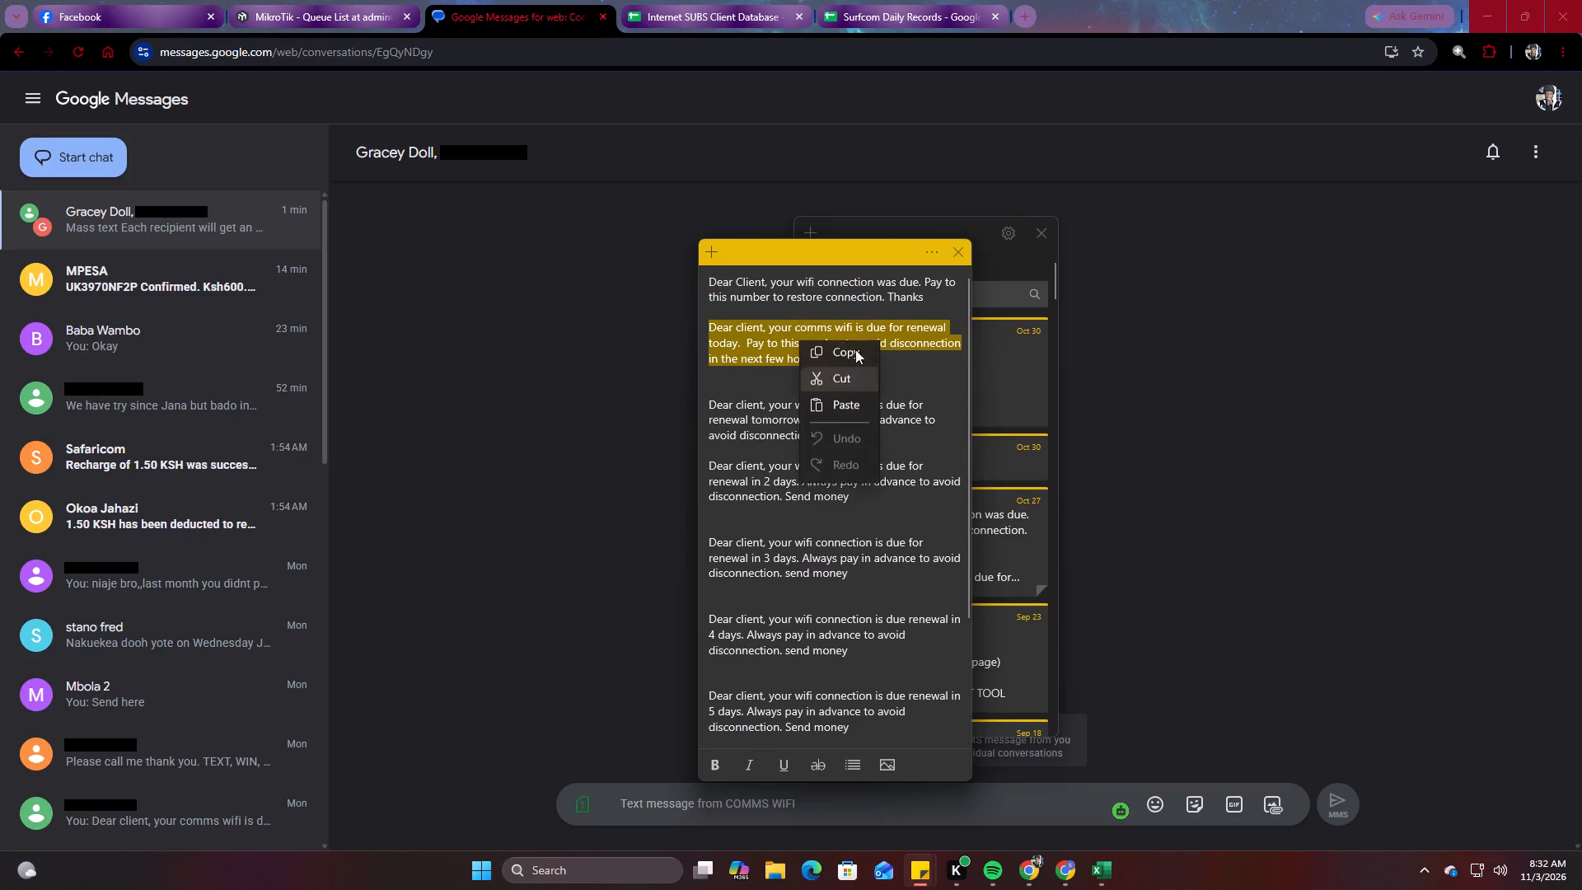
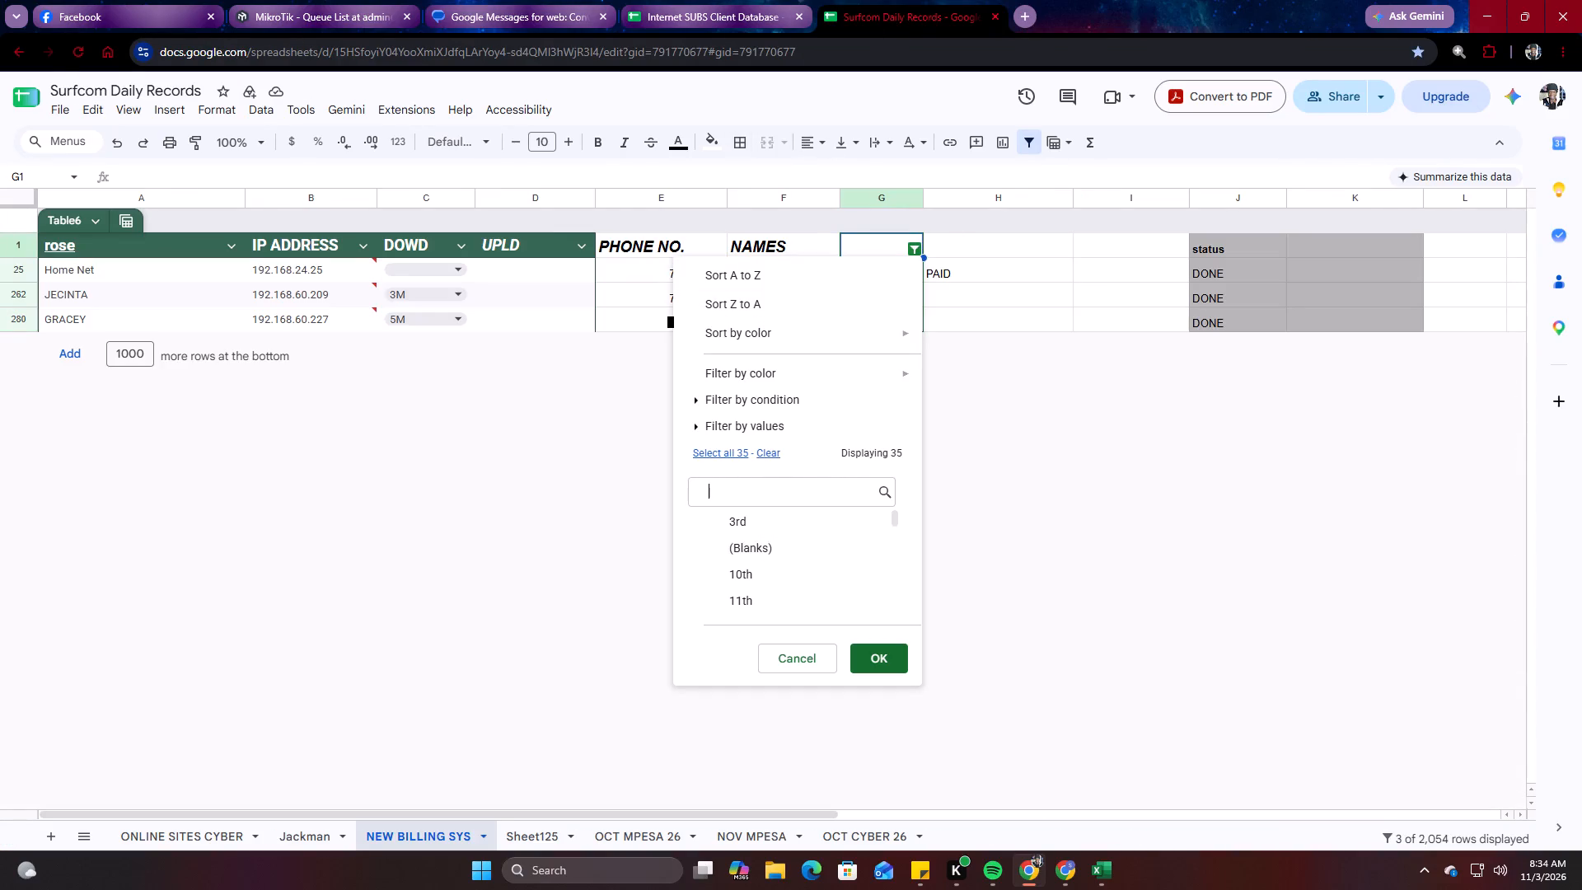
# Filter the due-date column of the NEW BILLING SYS sheet by the value 4th.
pyautogui.write('4th')
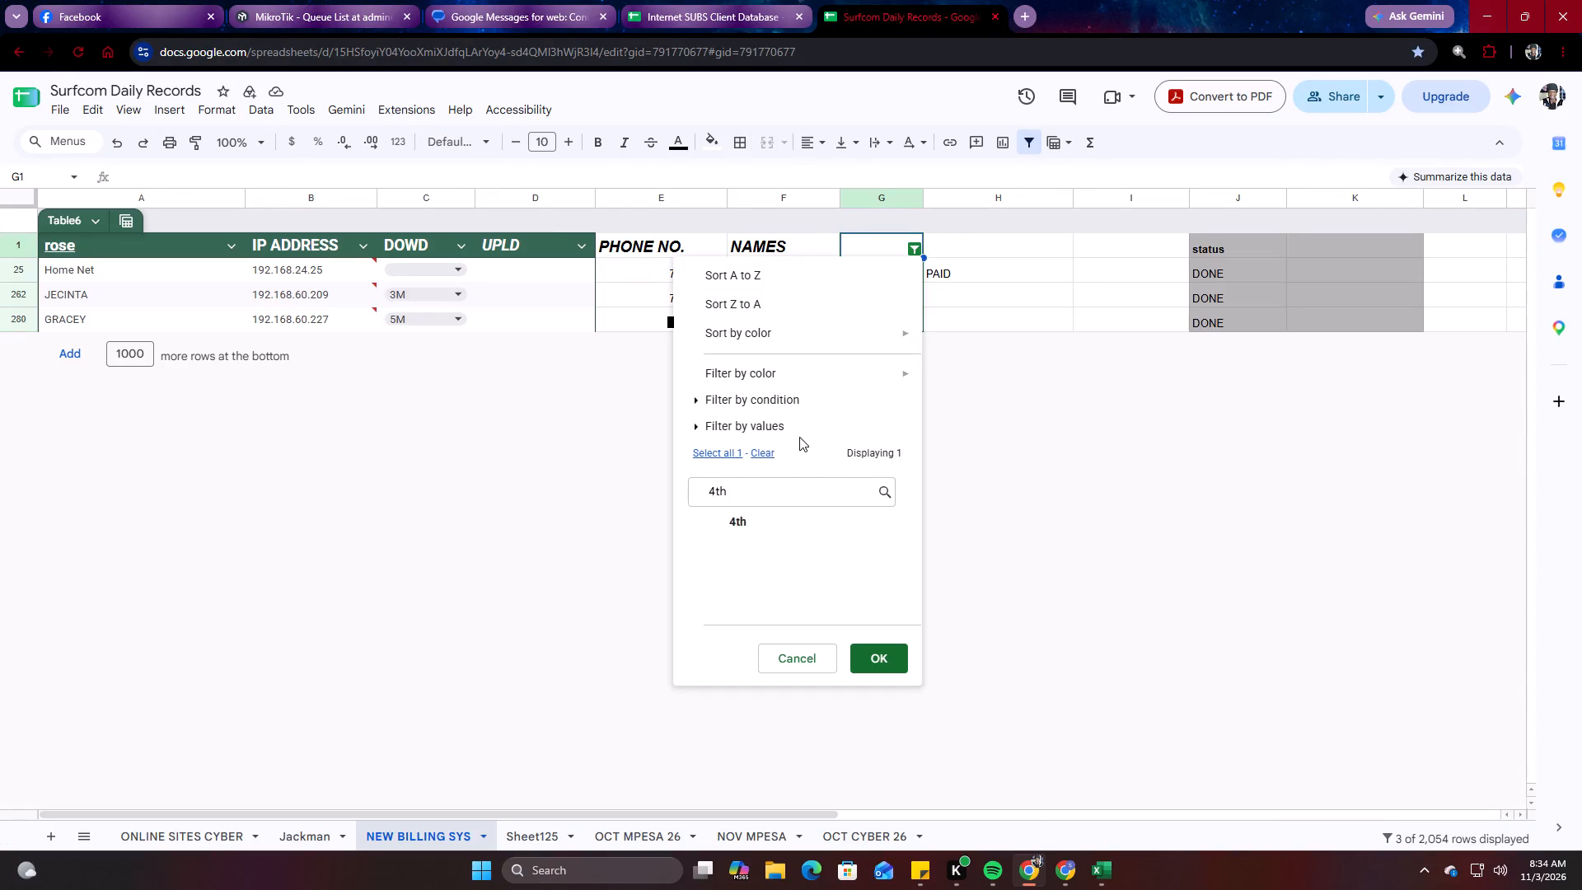
pyautogui.click(752, 521)
pyautogui.click(883, 652)
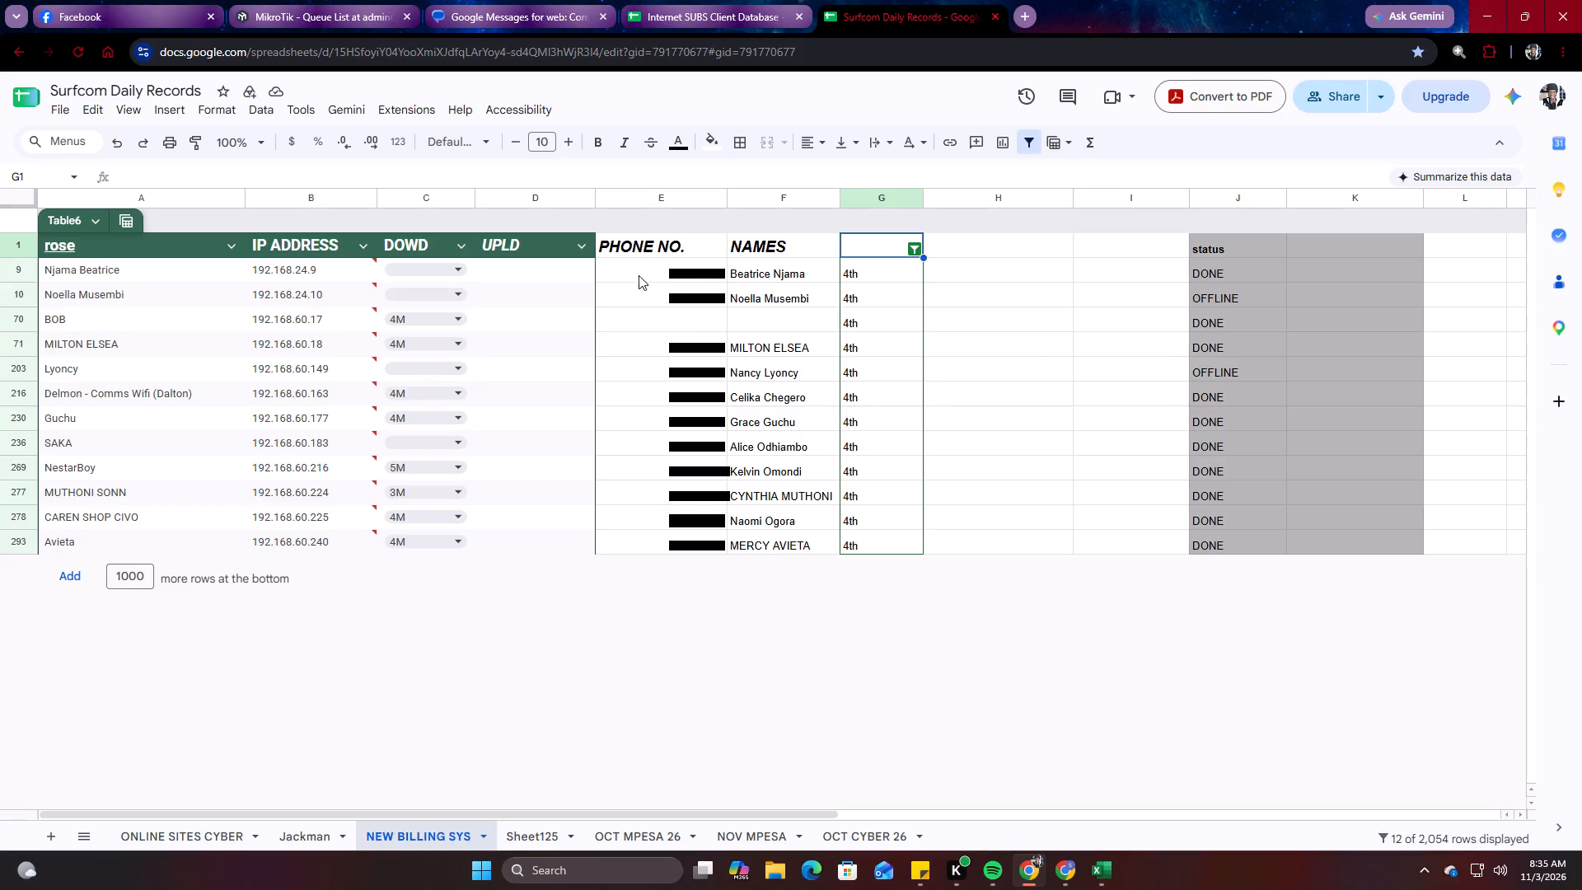
# Copy the phone numbers of all the filtered clients due on the 4th, skipping BOB's blank cell.
pyautogui.click(690, 277)
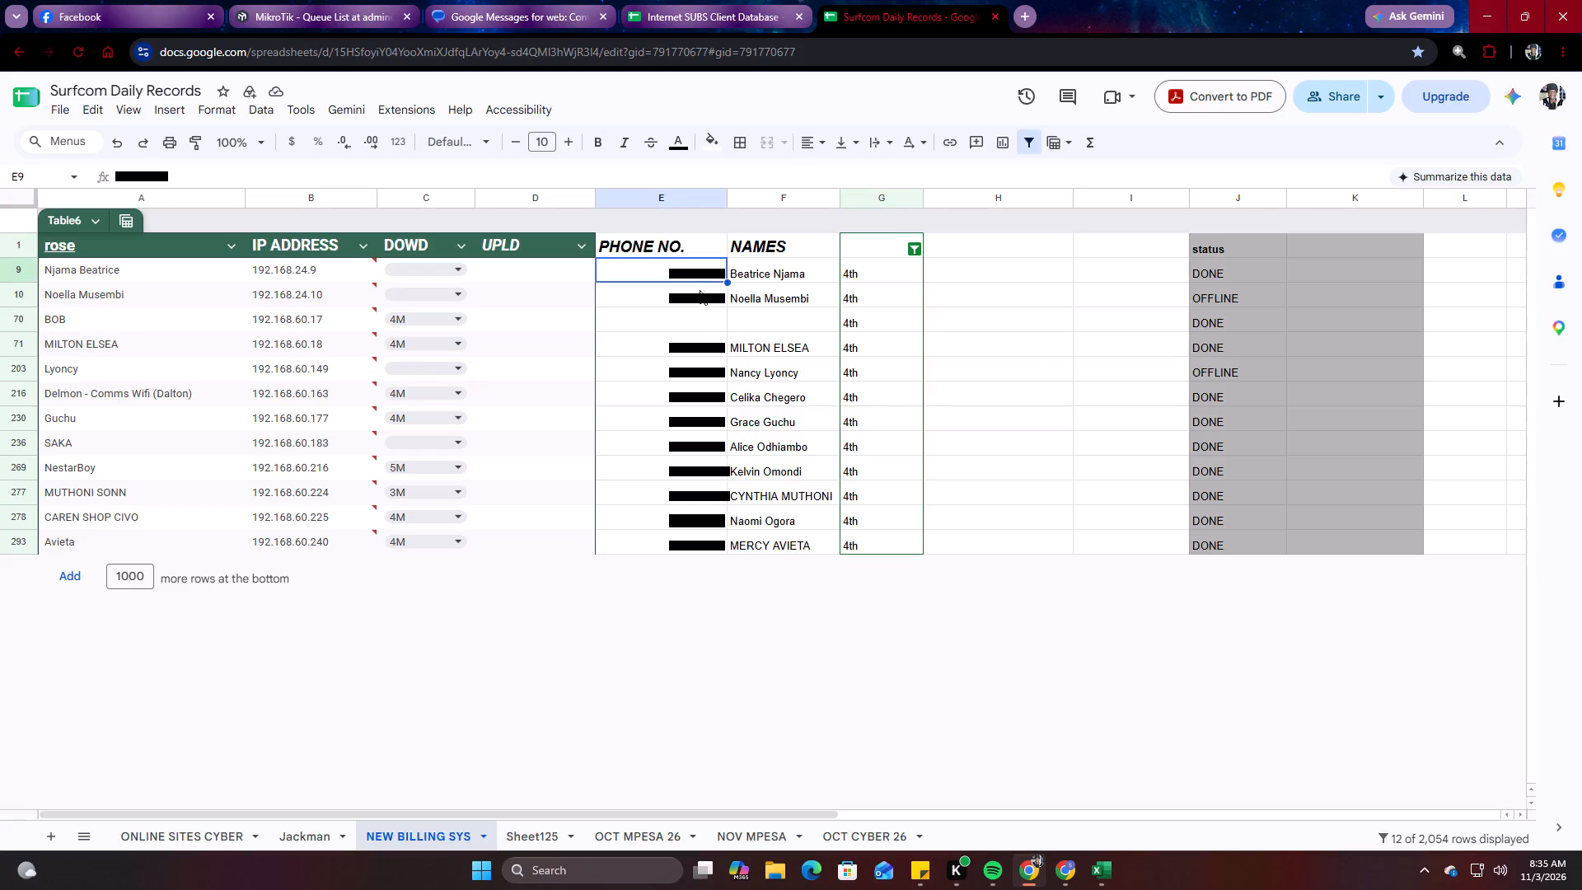
pyautogui.click(700, 295)
pyautogui.click(692, 271)
pyautogui.keyDown('ctrl'); pyautogui.click(706, 297); pyautogui.keyUp('ctrl')
pyautogui.keyDown('ctrl'); pyautogui.click(696, 350); pyautogui.keyUp('ctrl')
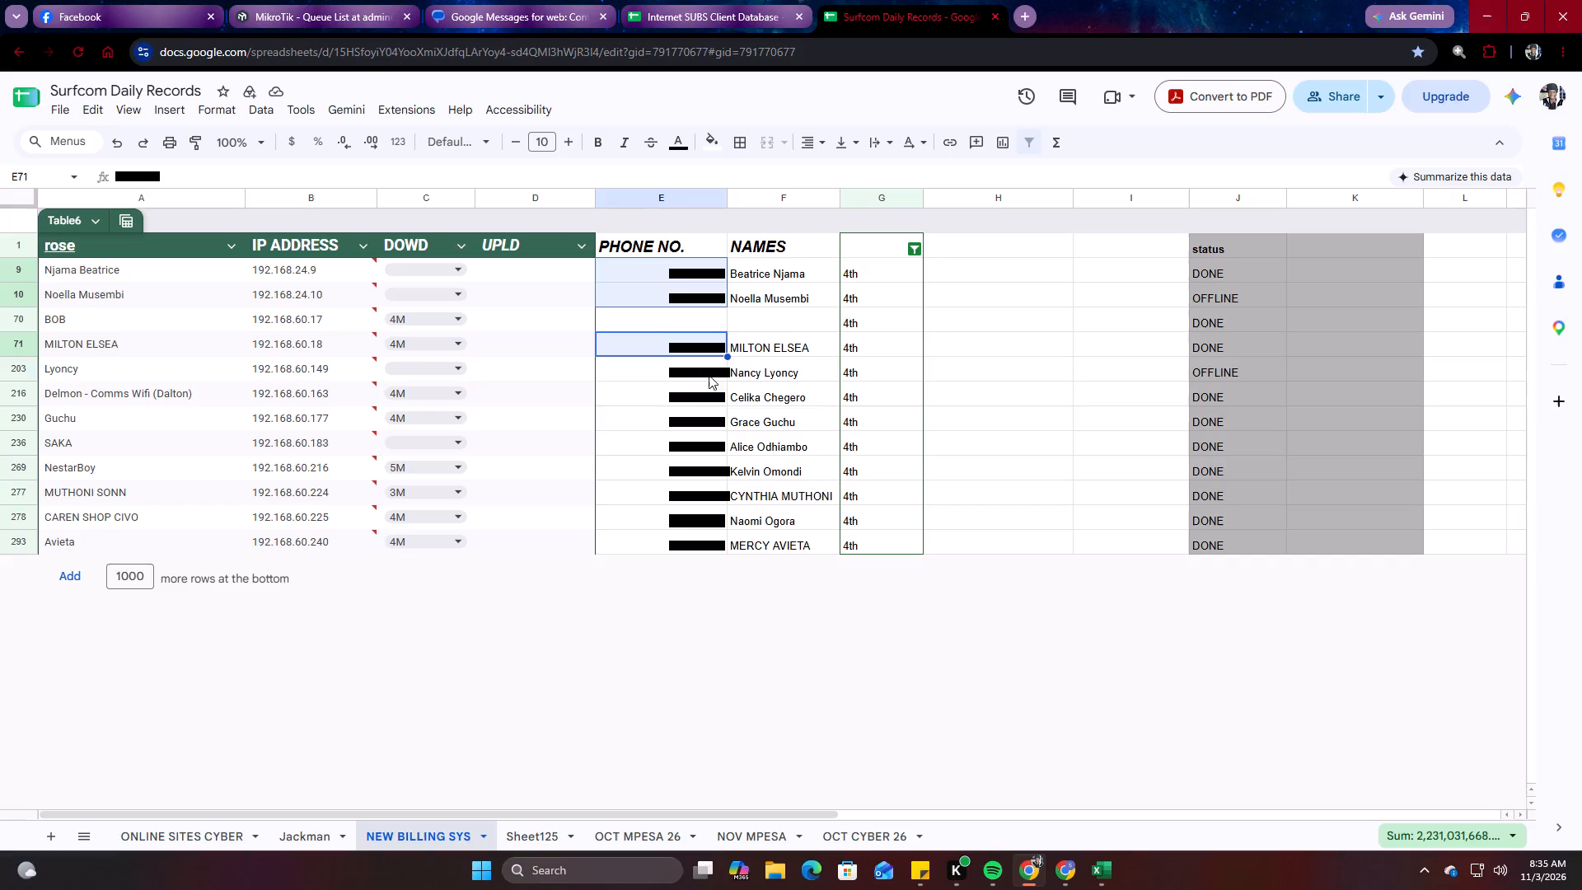
pyautogui.keyDown('ctrl'); pyautogui.click(706, 374); pyautogui.keyUp('ctrl')
pyautogui.keyDown('ctrl'); pyautogui.click(700, 400); pyautogui.keyUp('ctrl')
pyautogui.keyDown('ctrl'); pyautogui.click(703, 429); pyautogui.keyUp('ctrl')
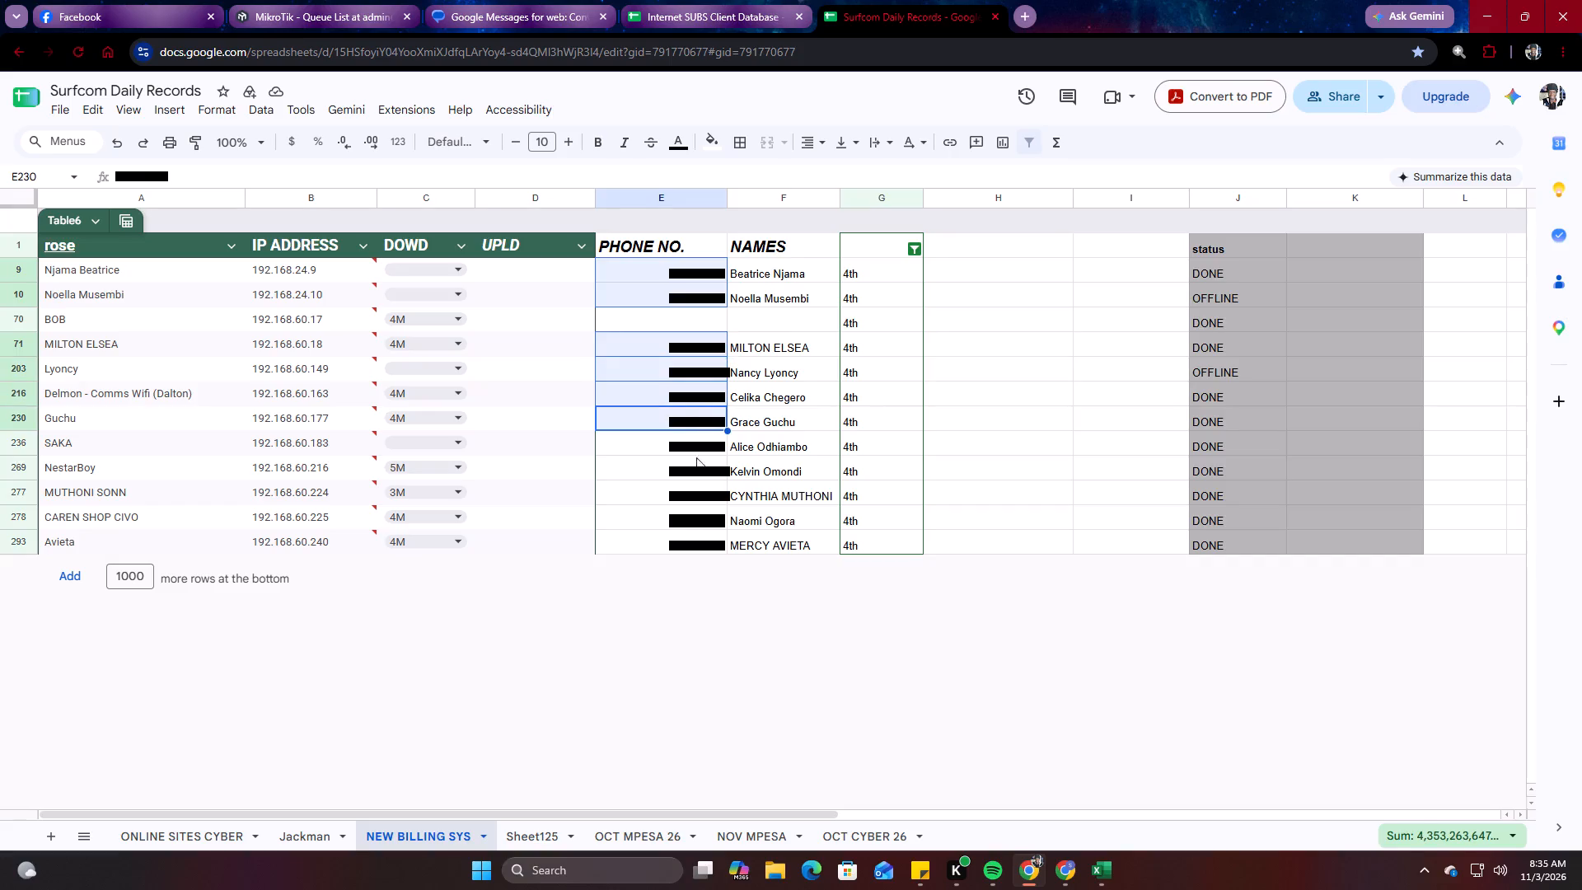
pyautogui.keyDown('ctrl'); pyautogui.click(677, 447); pyautogui.keyUp('ctrl')
pyautogui.keyDown('ctrl'); pyautogui.click(676, 472); pyautogui.keyUp('ctrl')
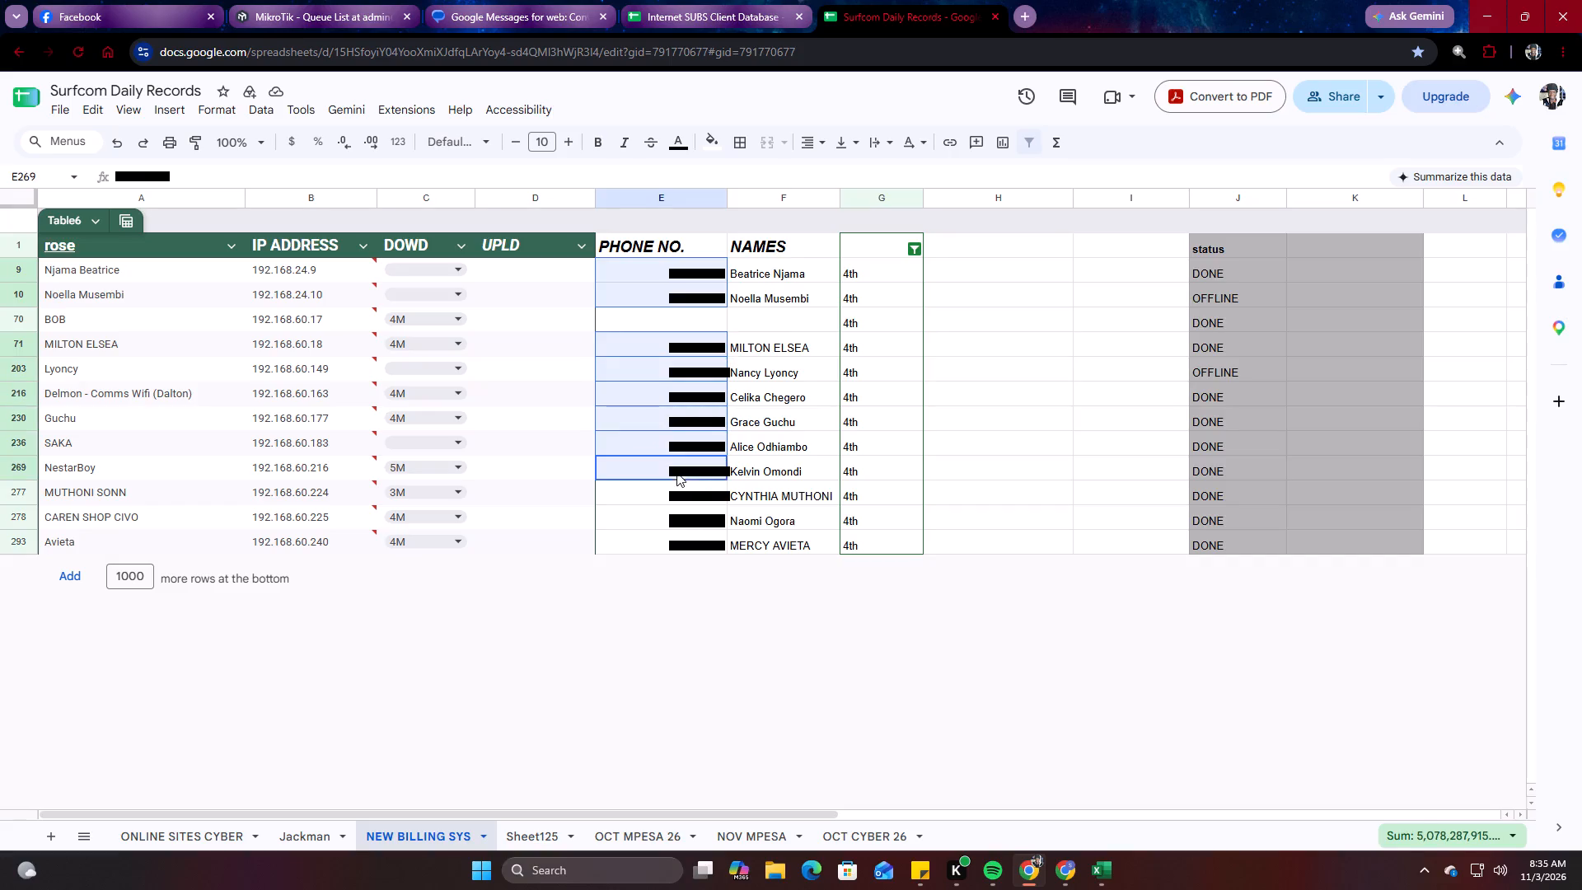
pyautogui.keyDown('ctrl'); pyautogui.click(693, 494); pyautogui.keyUp('ctrl')
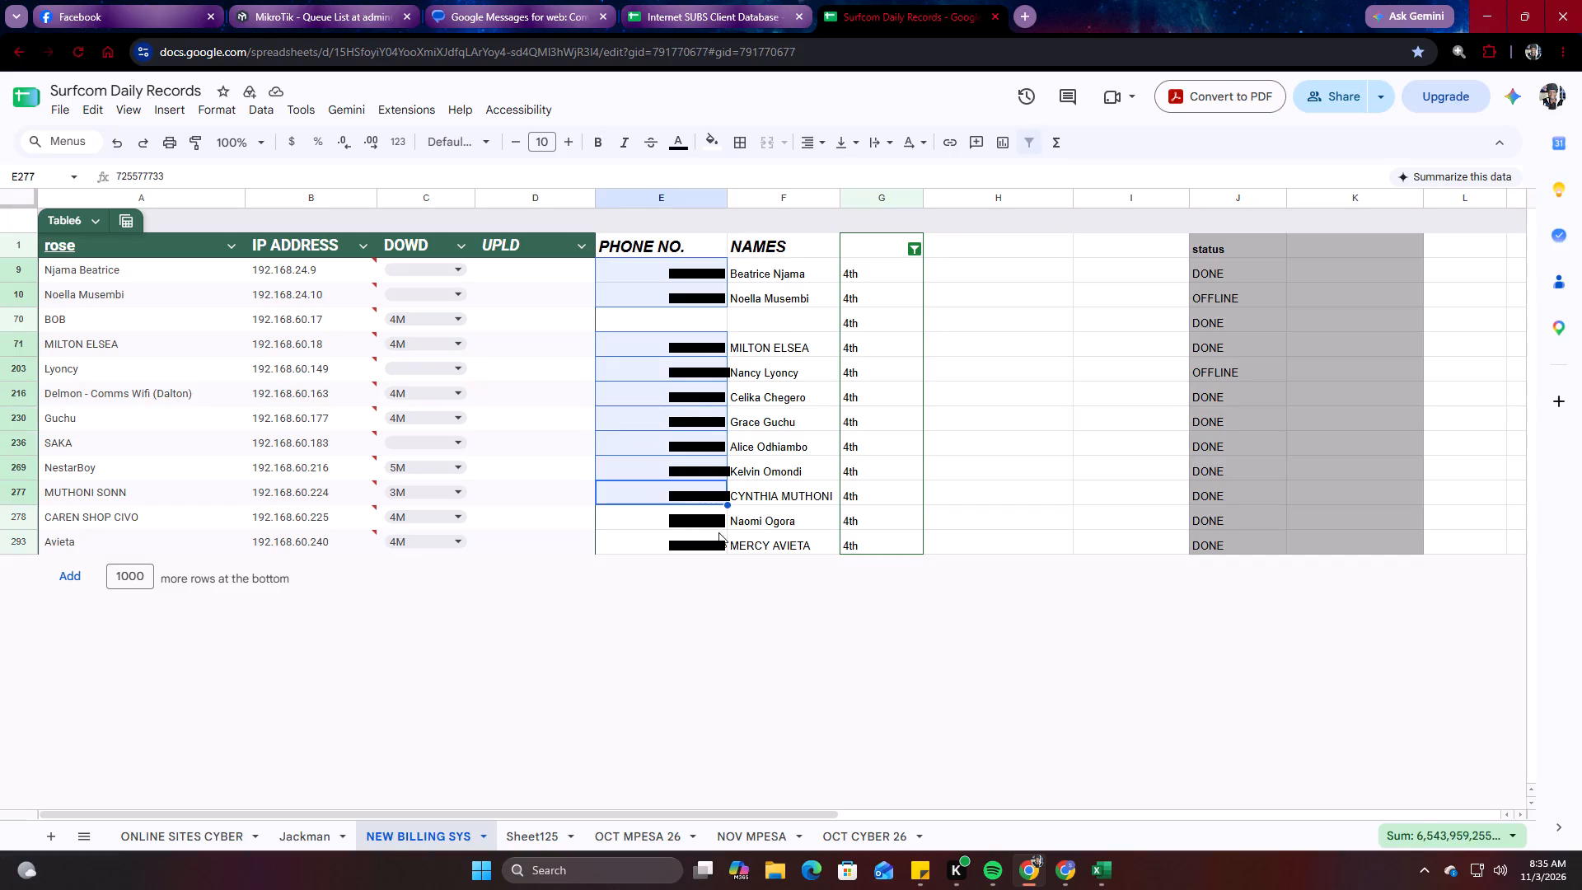
pyautogui.keyDown('ctrl'); pyautogui.click(696, 518); pyautogui.keyUp('ctrl')
pyautogui.keyDown('ctrl'); pyautogui.click(709, 545); pyautogui.keyUp('ctrl')
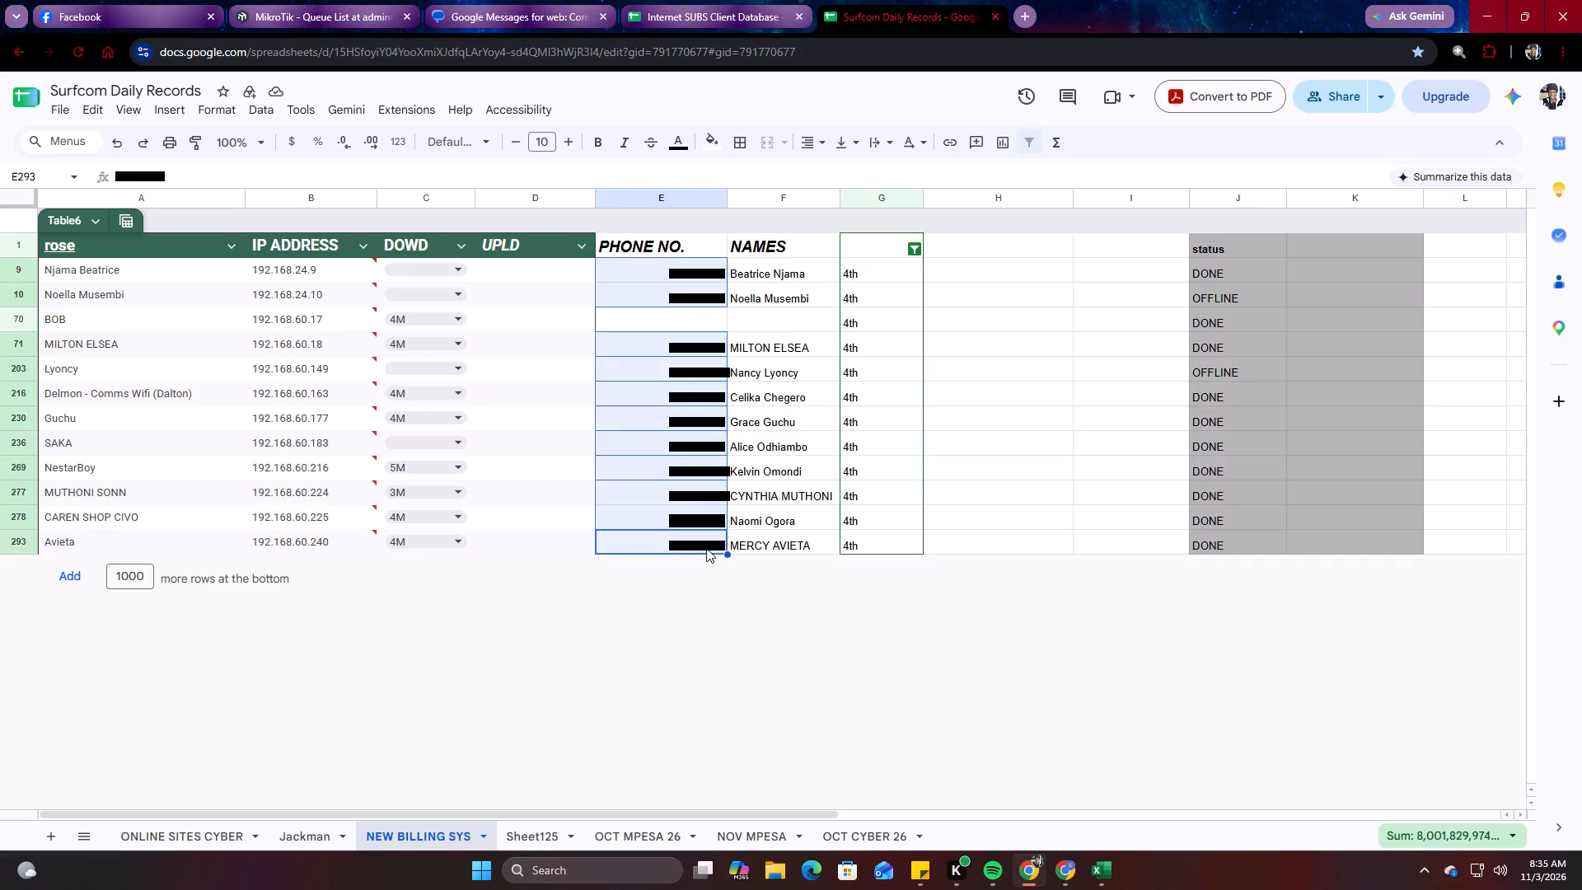
pyautogui.hotkey('ctrl', 'c')
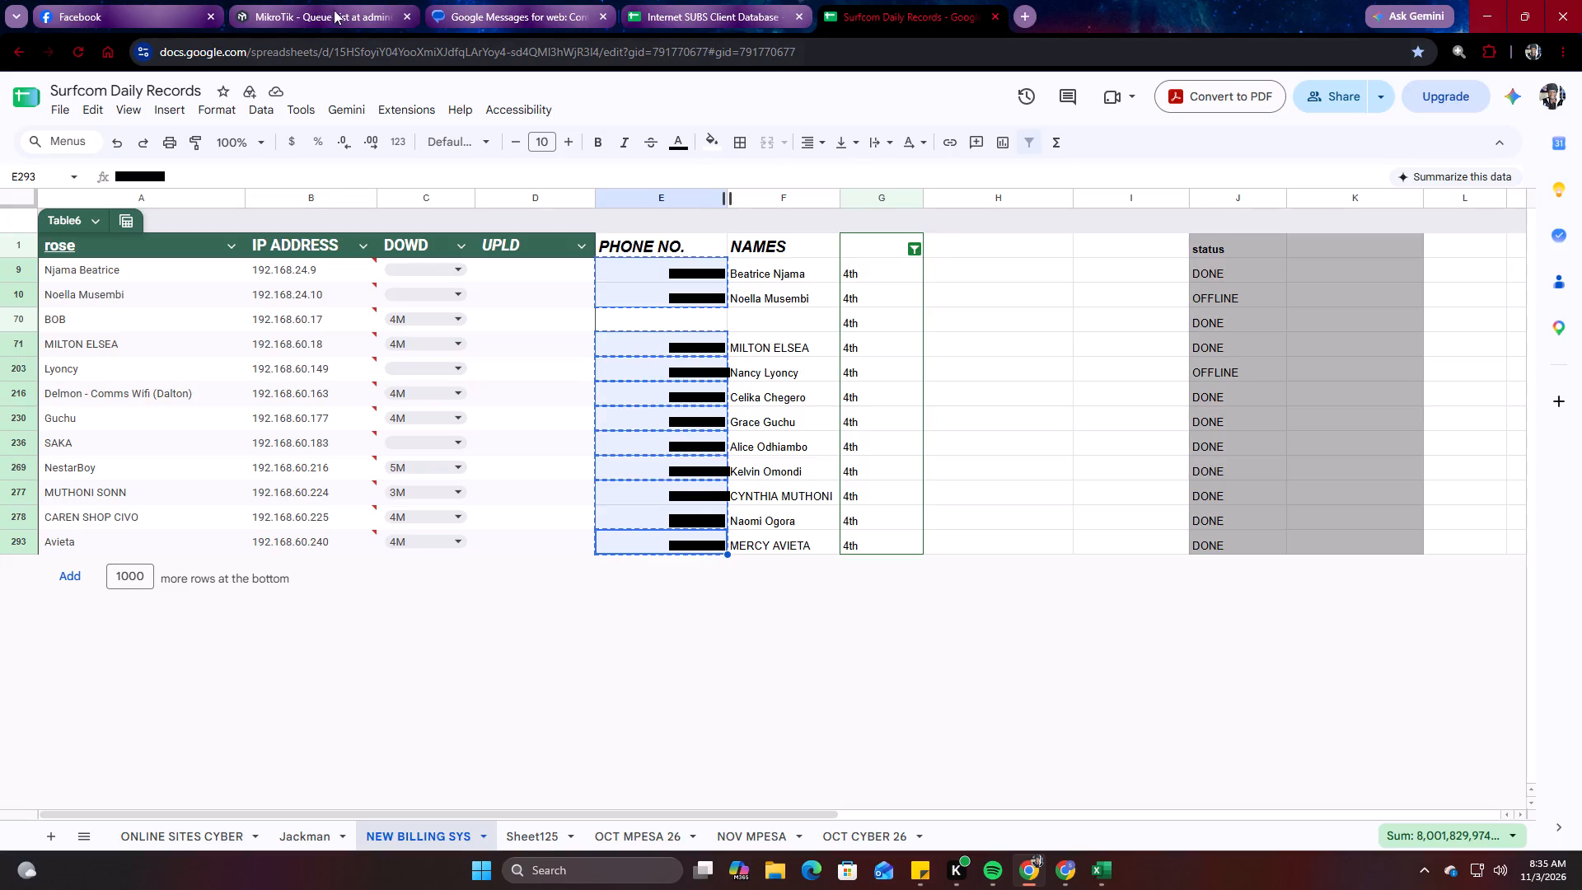
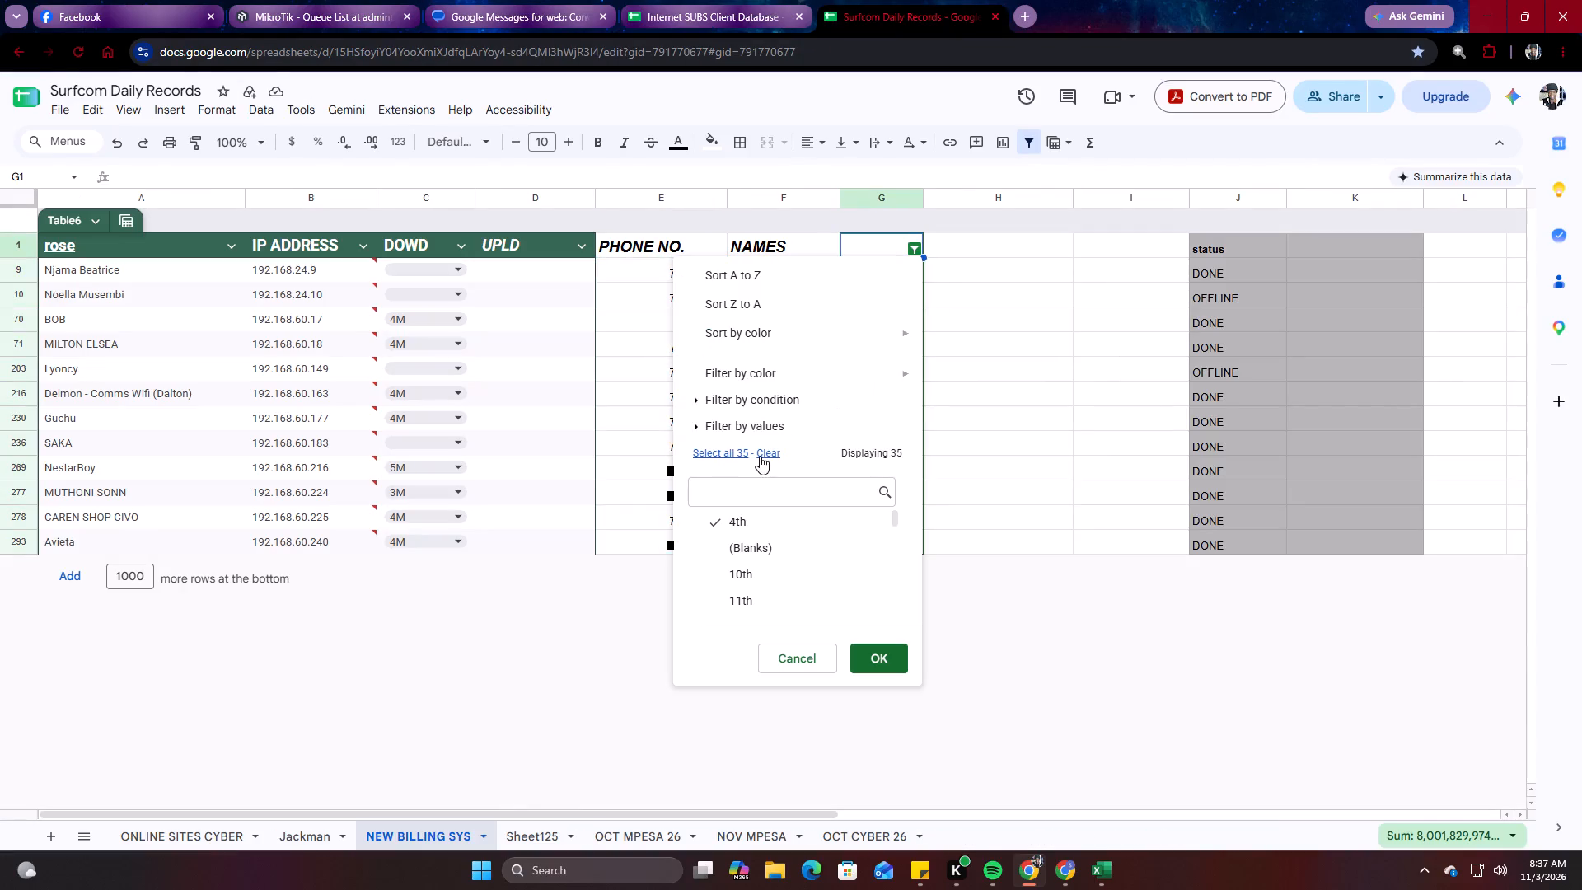
# Change the due-date column filter of the NEW BILLING SYS sheet to show only the value 5th.
pyautogui.click(760, 456)
pyautogui.click(789, 499)
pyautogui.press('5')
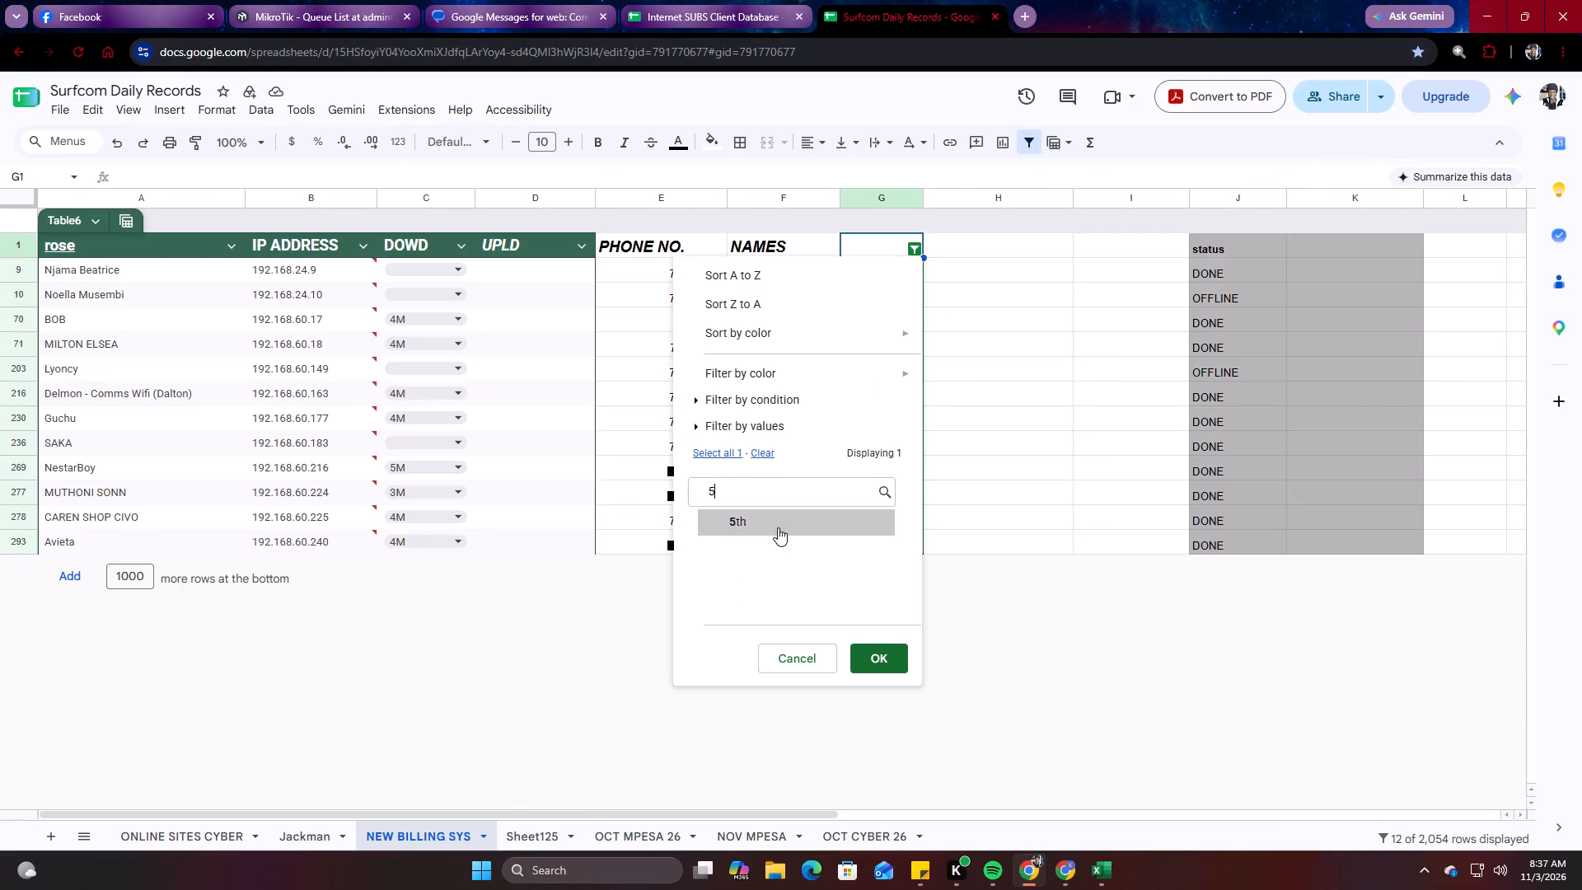
pyautogui.click(775, 522)
pyautogui.click(864, 660)
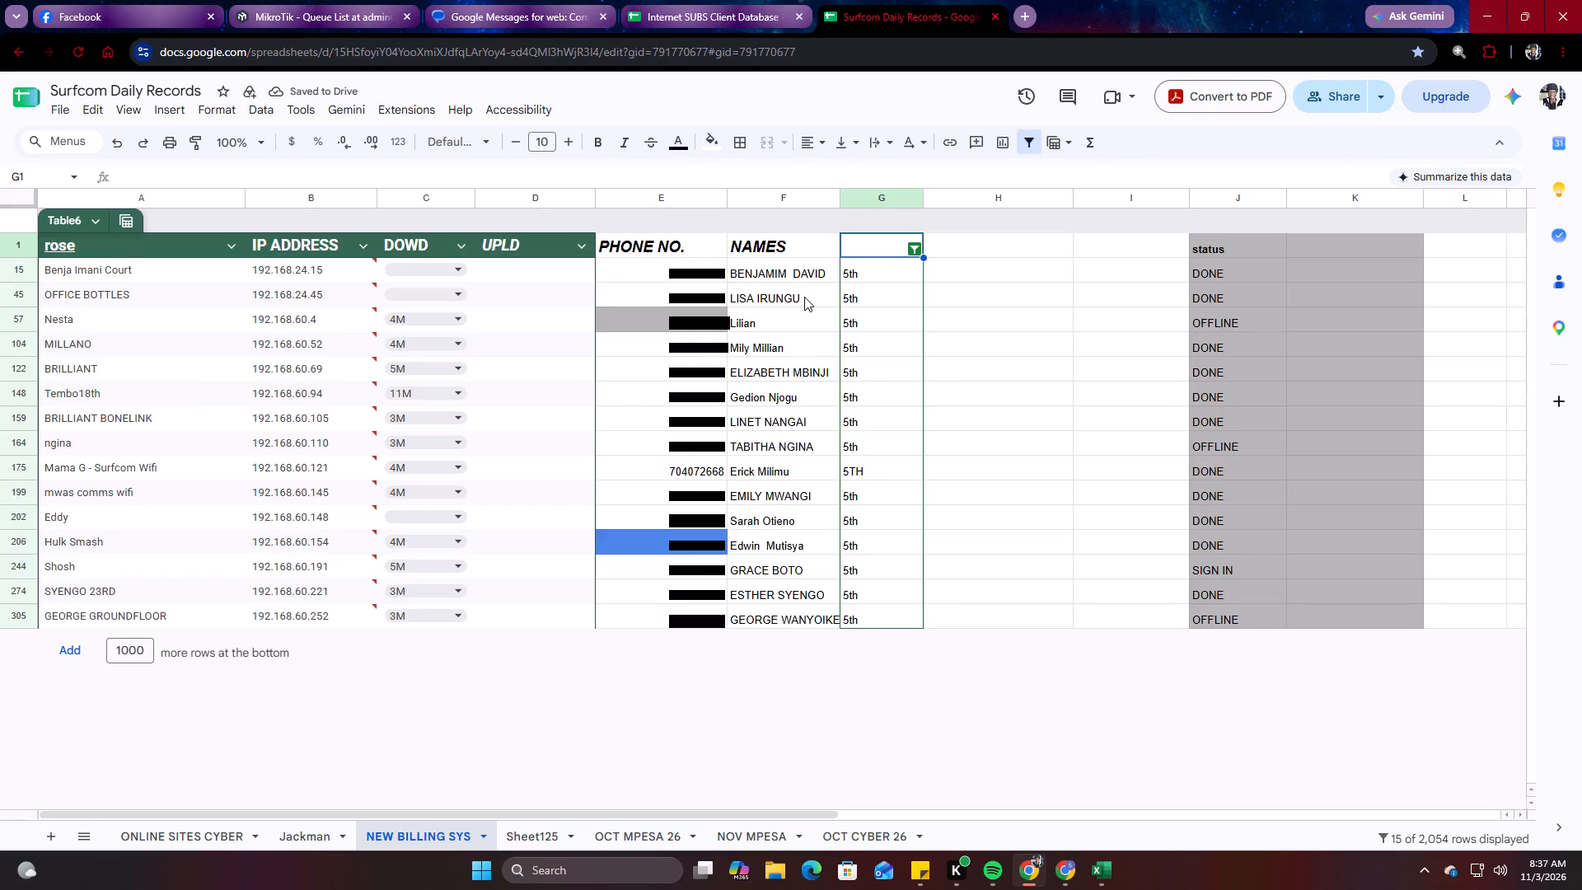
# Copy the phone numbers of all the filtered clients due on the 5th, leaving out the Mama G - Surfcom Wifi row.
pyautogui.click(877, 268)
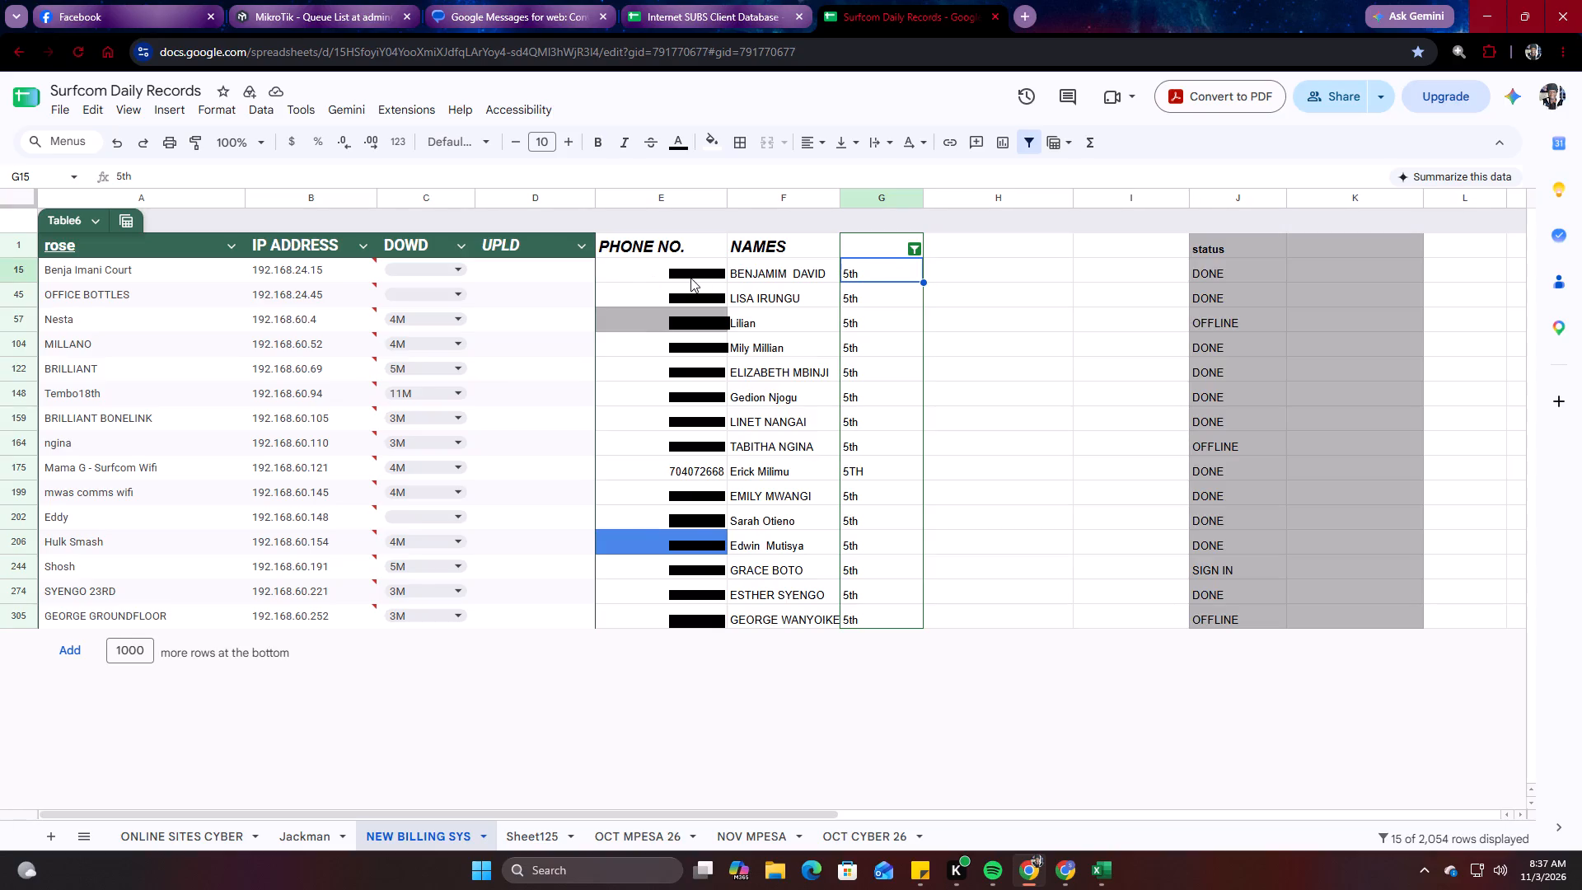
pyautogui.click(690, 278)
pyautogui.keyDown('ctrl'); pyautogui.click(695, 297); pyautogui.keyUp('ctrl')
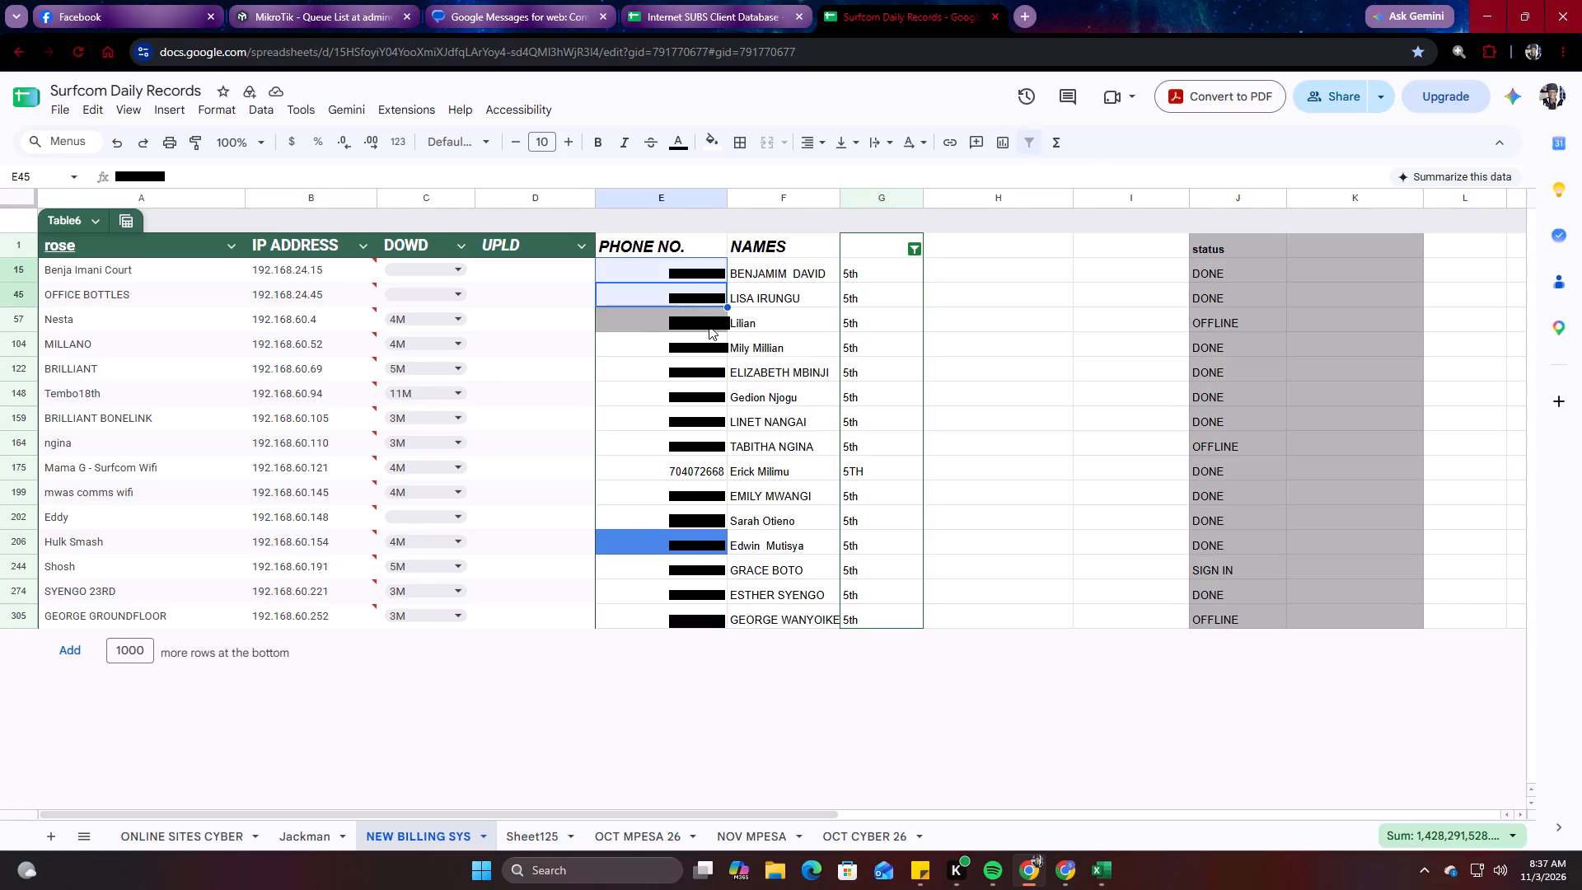
pyautogui.keyDown('ctrl'); pyautogui.click(702, 322); pyautogui.keyUp('ctrl')
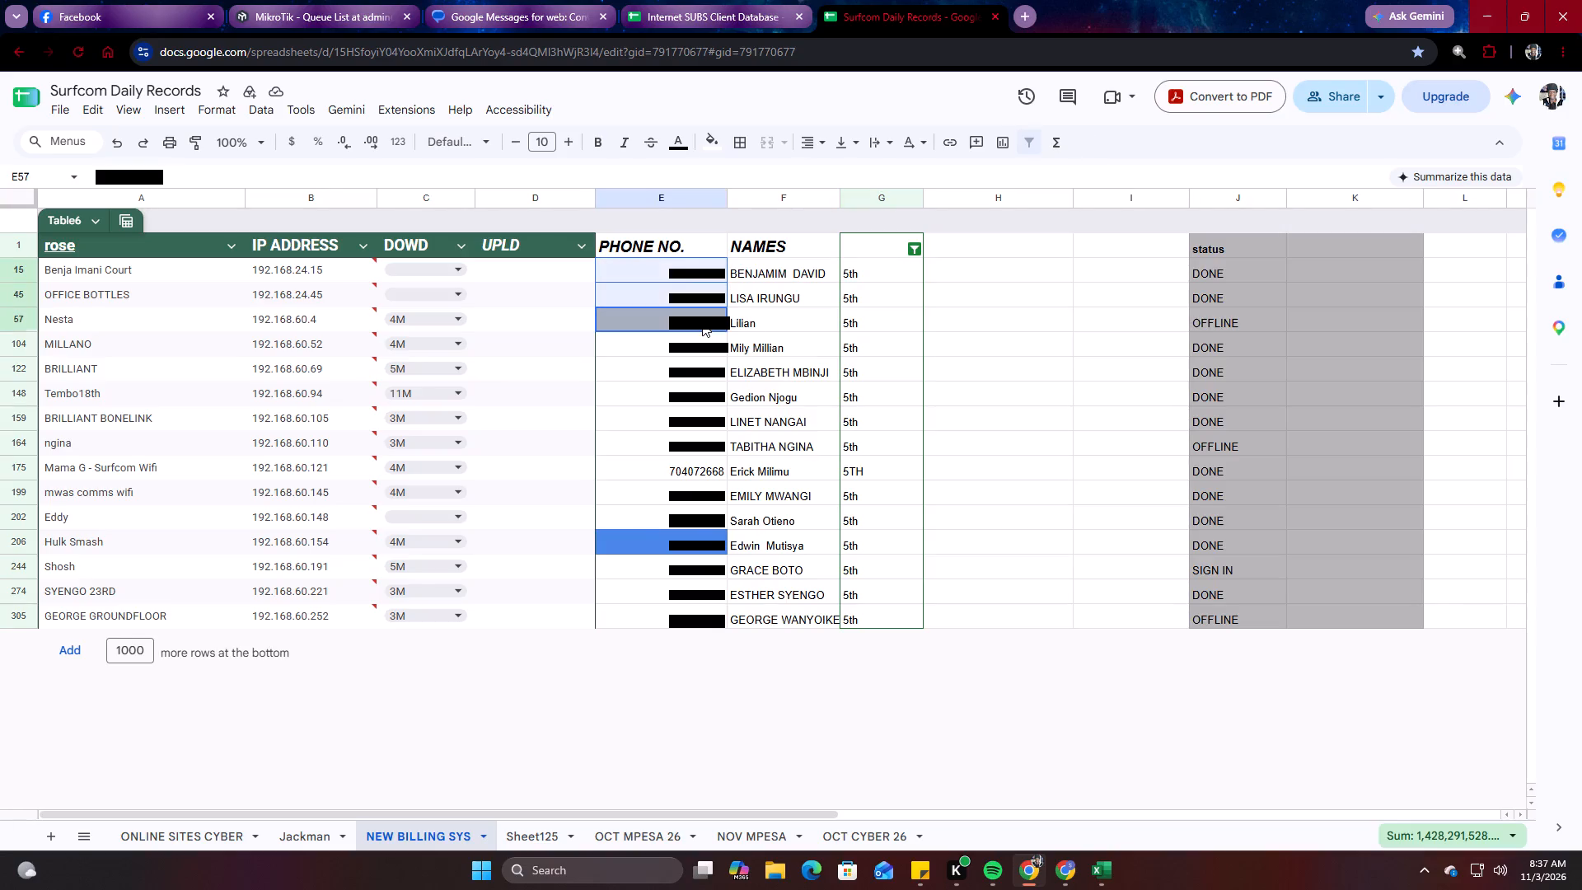
pyautogui.keyDown('ctrl'); pyautogui.click(700, 348); pyautogui.keyUp('ctrl')
pyautogui.keyDown('ctrl'); pyautogui.click(699, 374); pyautogui.keyUp('ctrl')
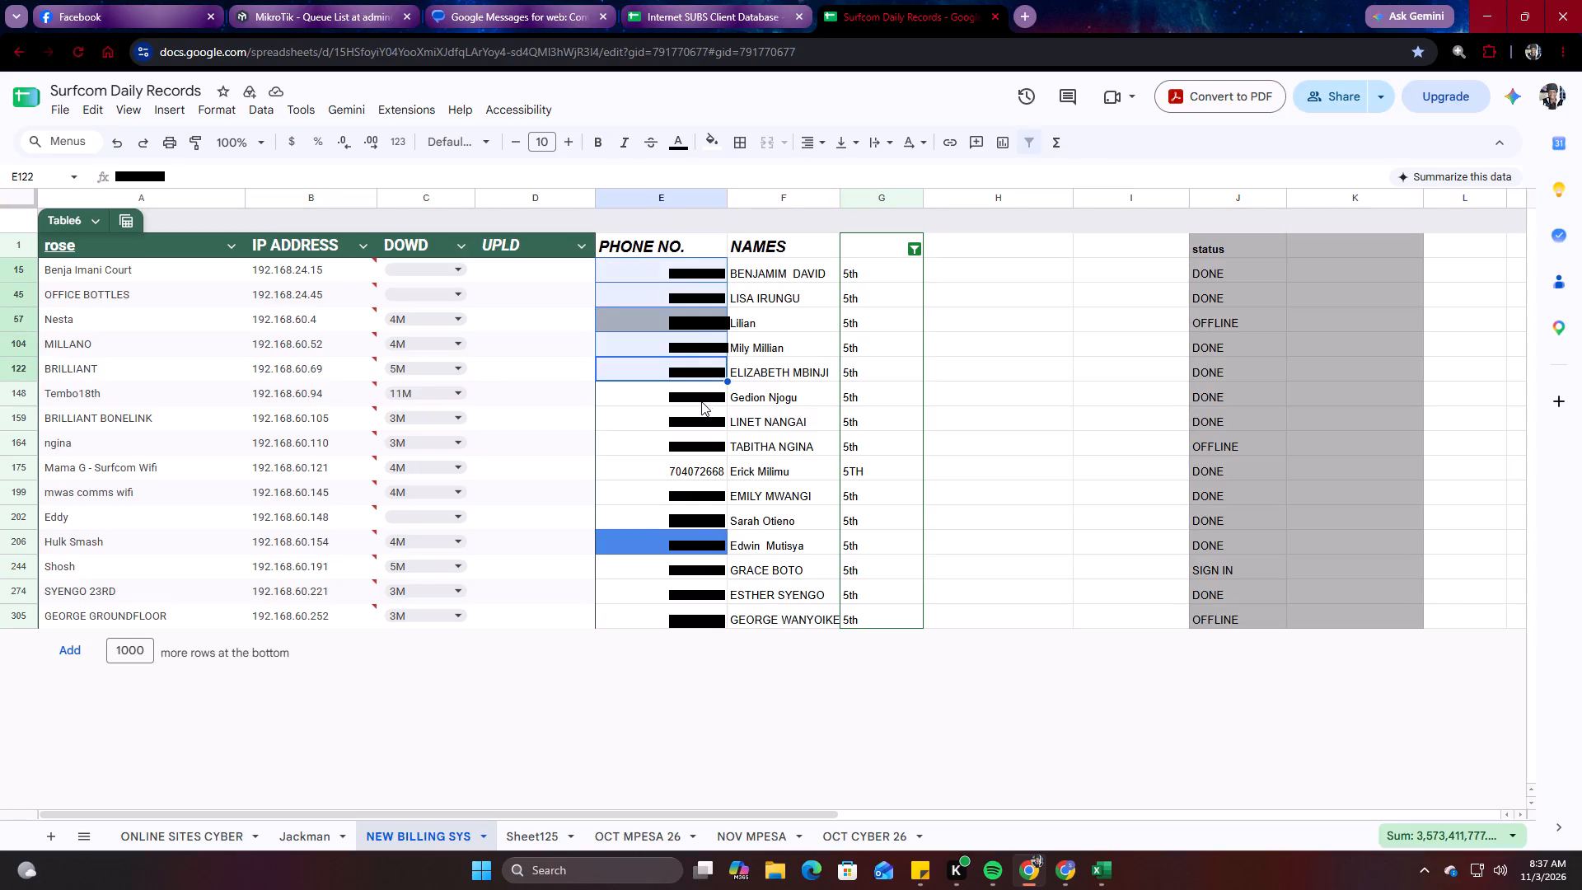
pyautogui.keyDown('ctrl'); pyautogui.click(701, 401); pyautogui.keyUp('ctrl')
pyautogui.keyDown('ctrl'); pyautogui.click(686, 421); pyautogui.keyUp('ctrl')
pyautogui.keyDown('ctrl'); pyautogui.click(696, 443); pyautogui.keyUp('ctrl')
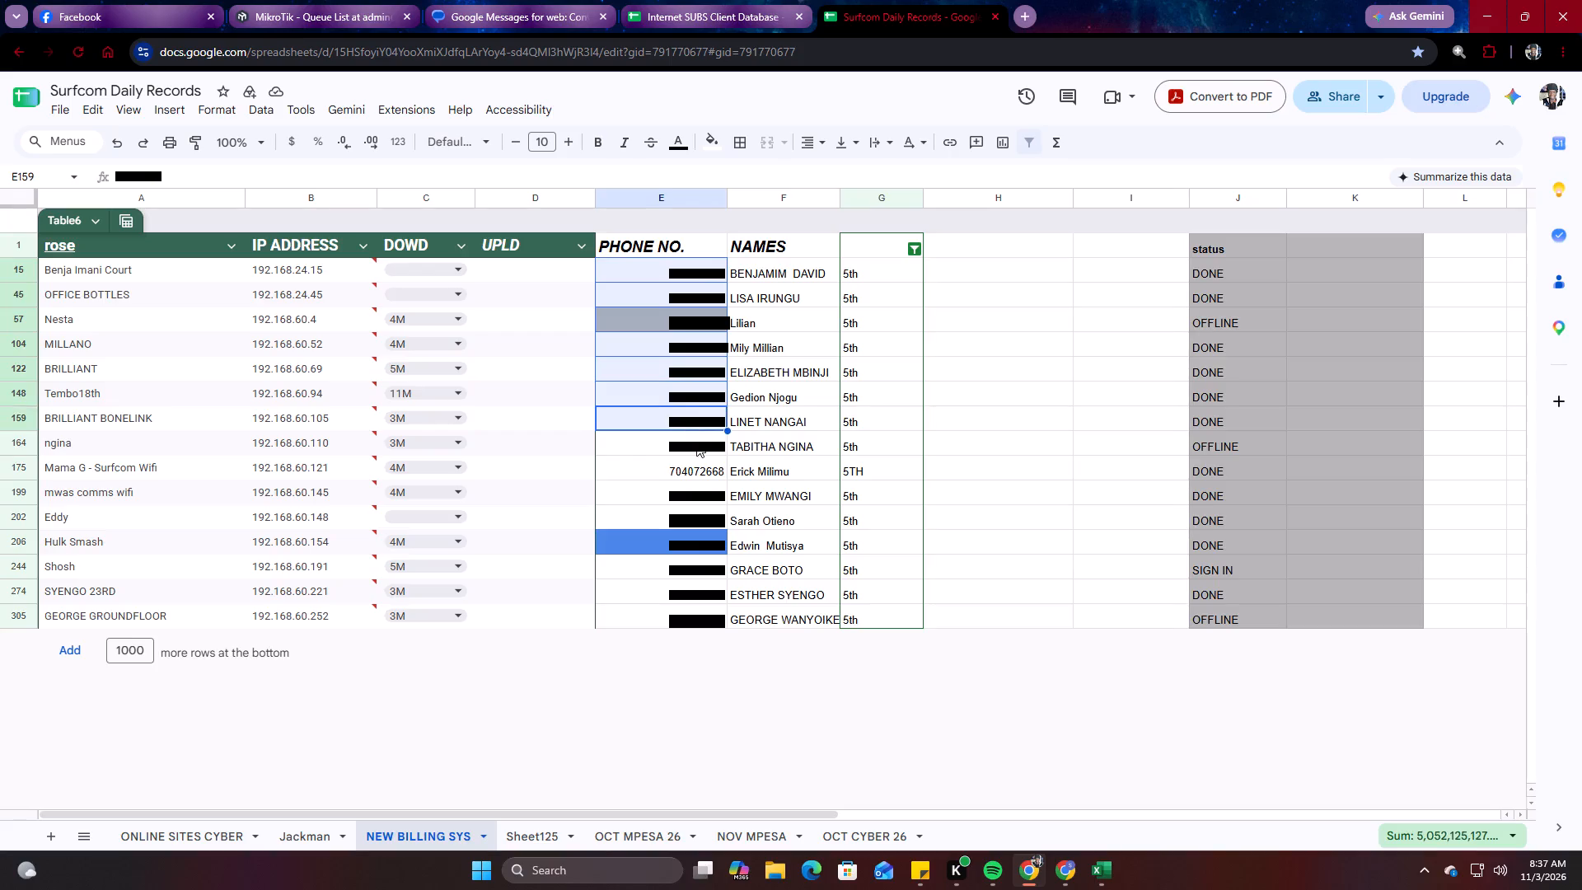
pyautogui.keyDown('ctrl'); pyautogui.click(690, 495); pyautogui.keyUp('ctrl')
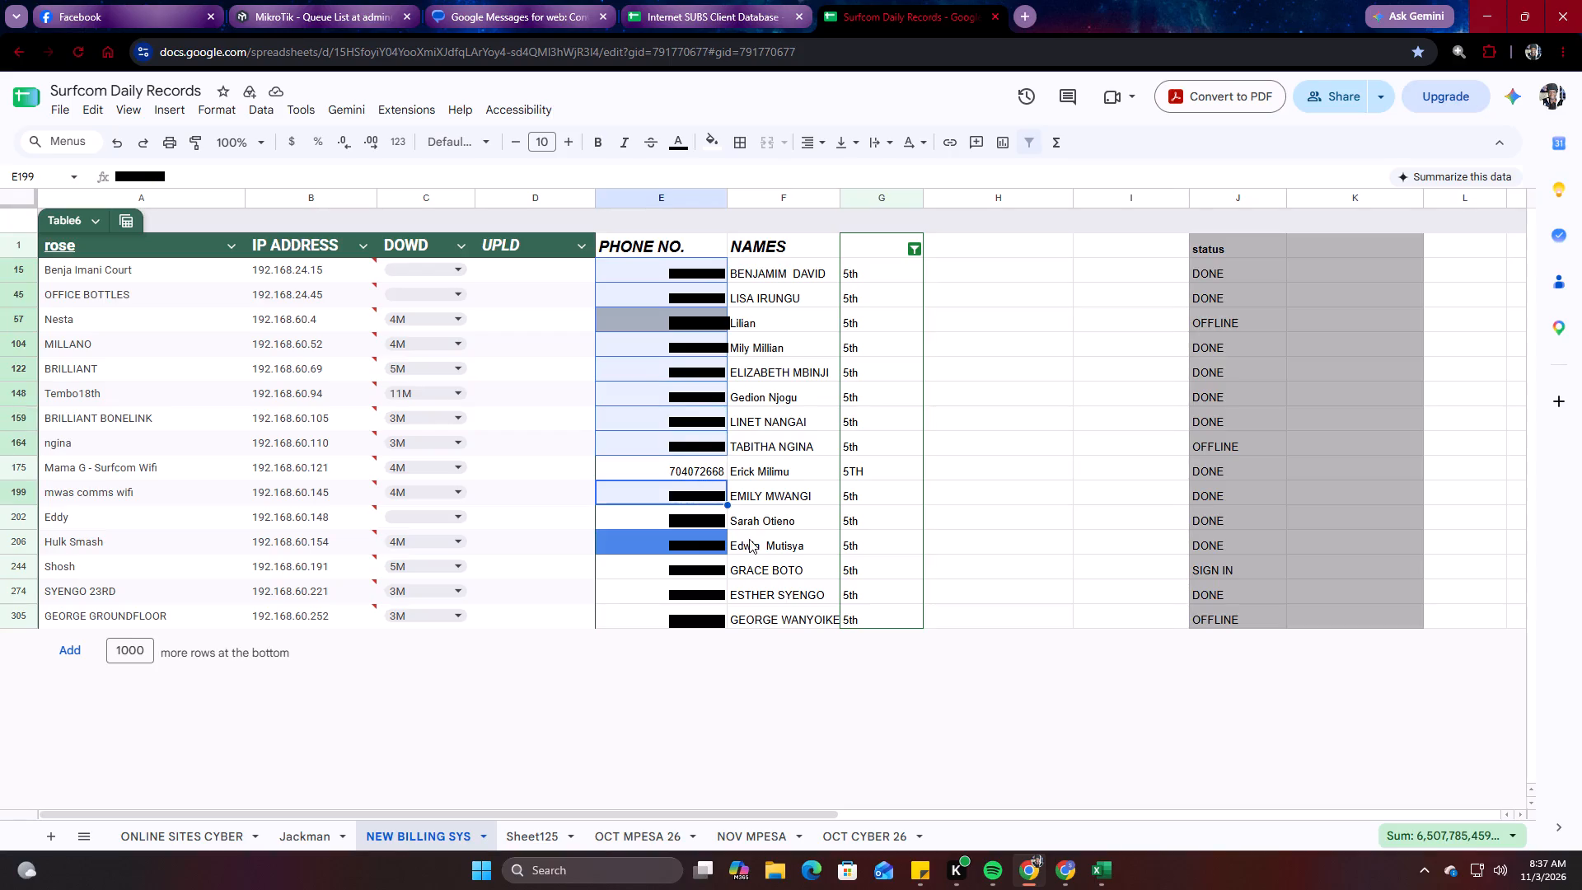
pyautogui.keyDown('ctrl'); pyautogui.click(690, 514); pyautogui.keyUp('ctrl')
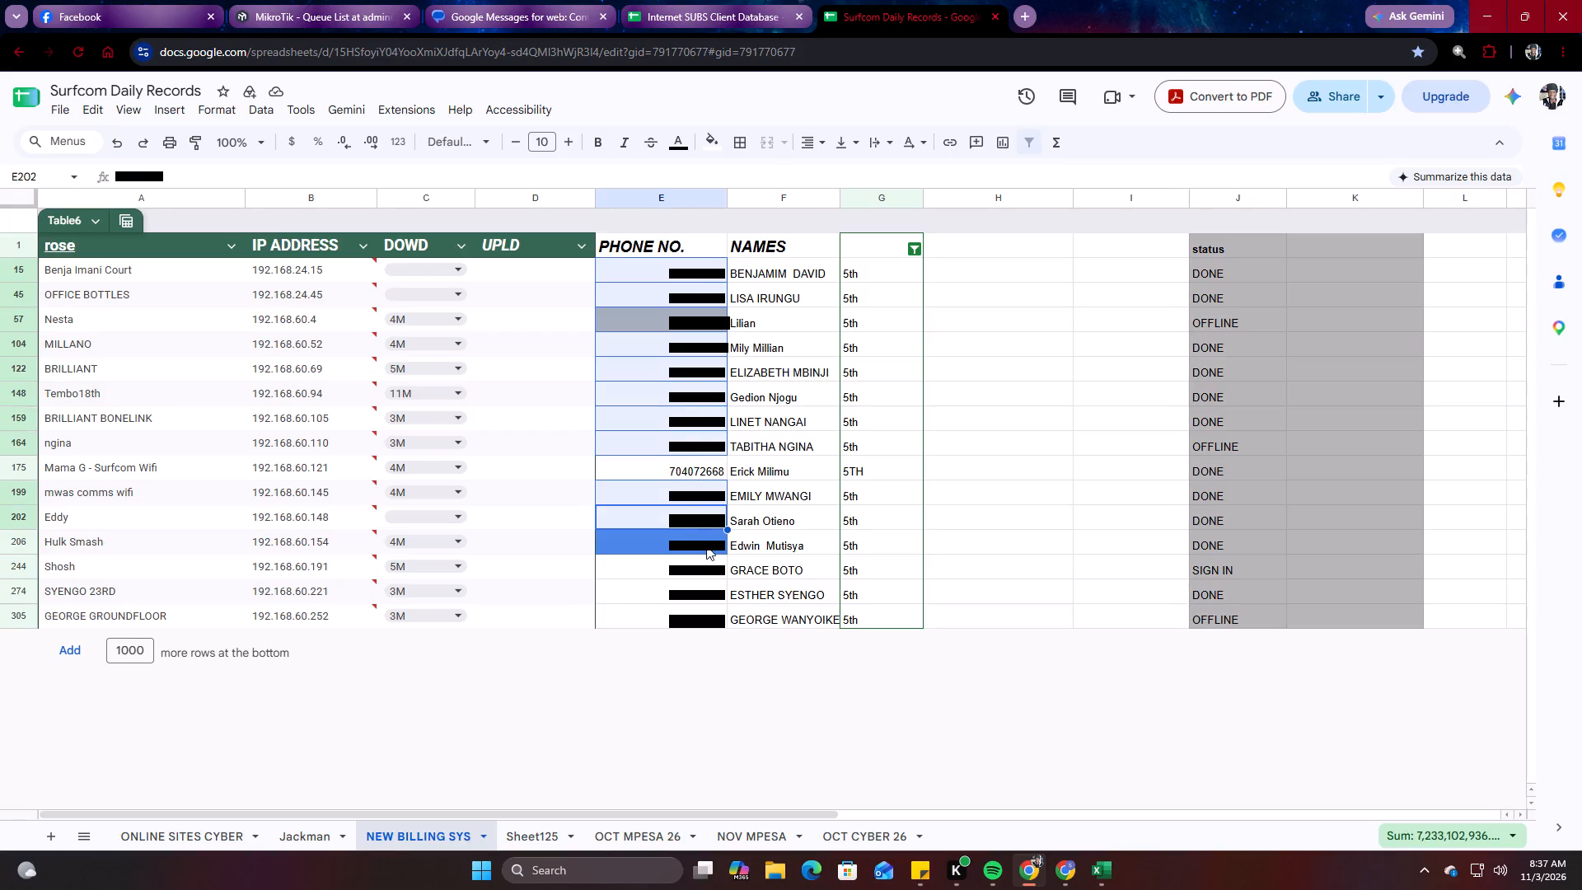
pyautogui.keyDown('ctrl'); pyautogui.click(704, 545); pyautogui.keyUp('ctrl')
pyautogui.keyDown('ctrl'); pyautogui.click(681, 568); pyautogui.keyUp('ctrl')
pyautogui.keyDown('ctrl'); pyautogui.click(691, 594); pyautogui.keyUp('ctrl')
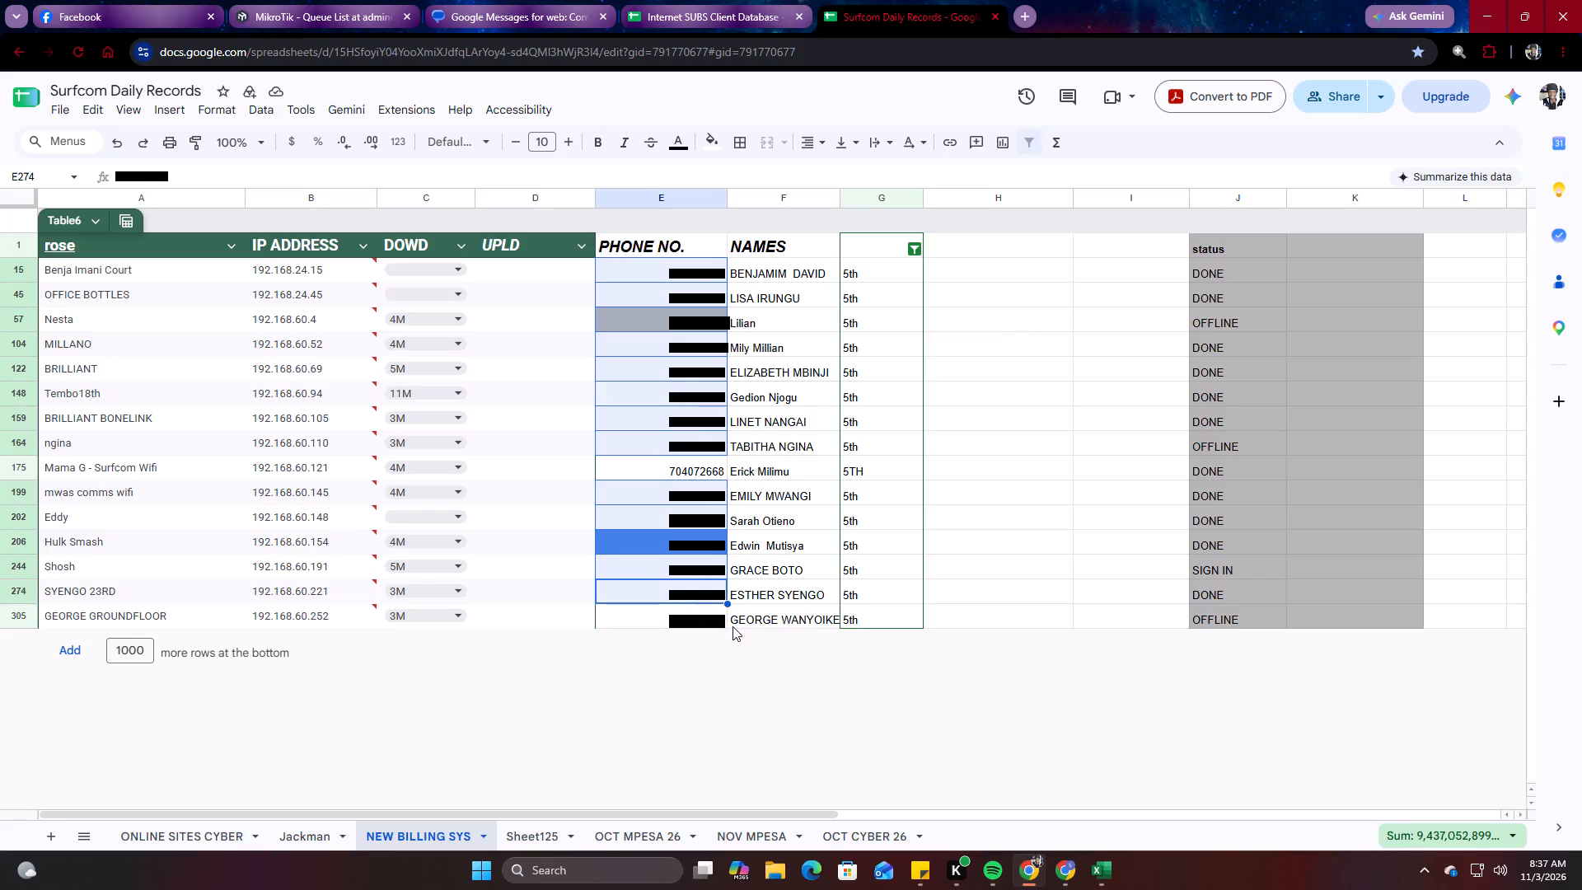
pyautogui.keyDown('ctrl'); pyautogui.click(709, 617); pyautogui.keyUp('ctrl')
pyautogui.hotkey('ctrl', 'c')
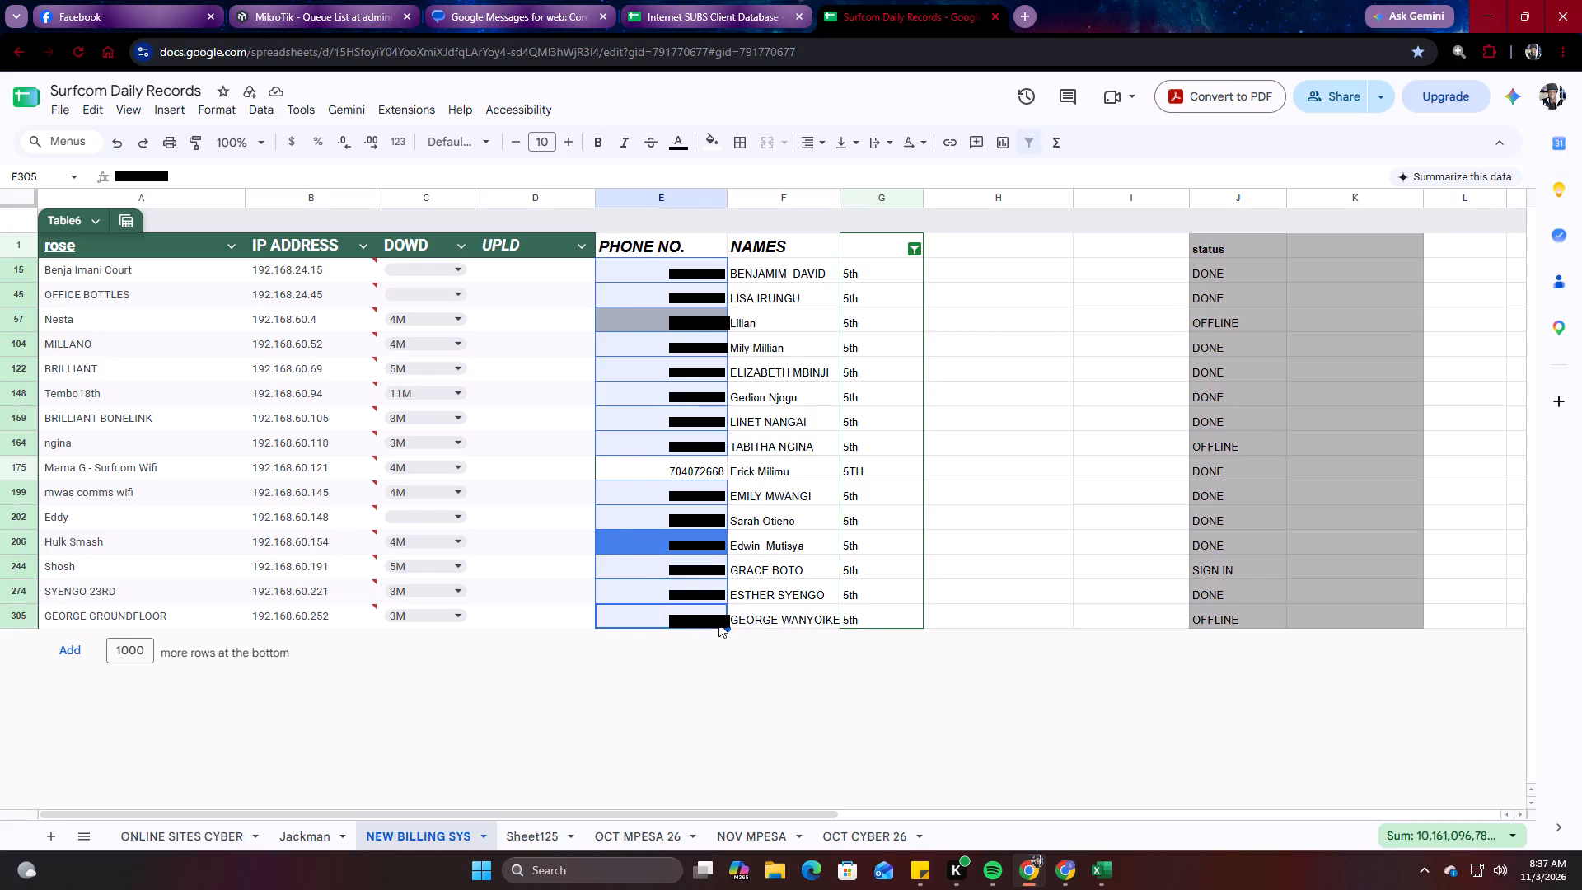
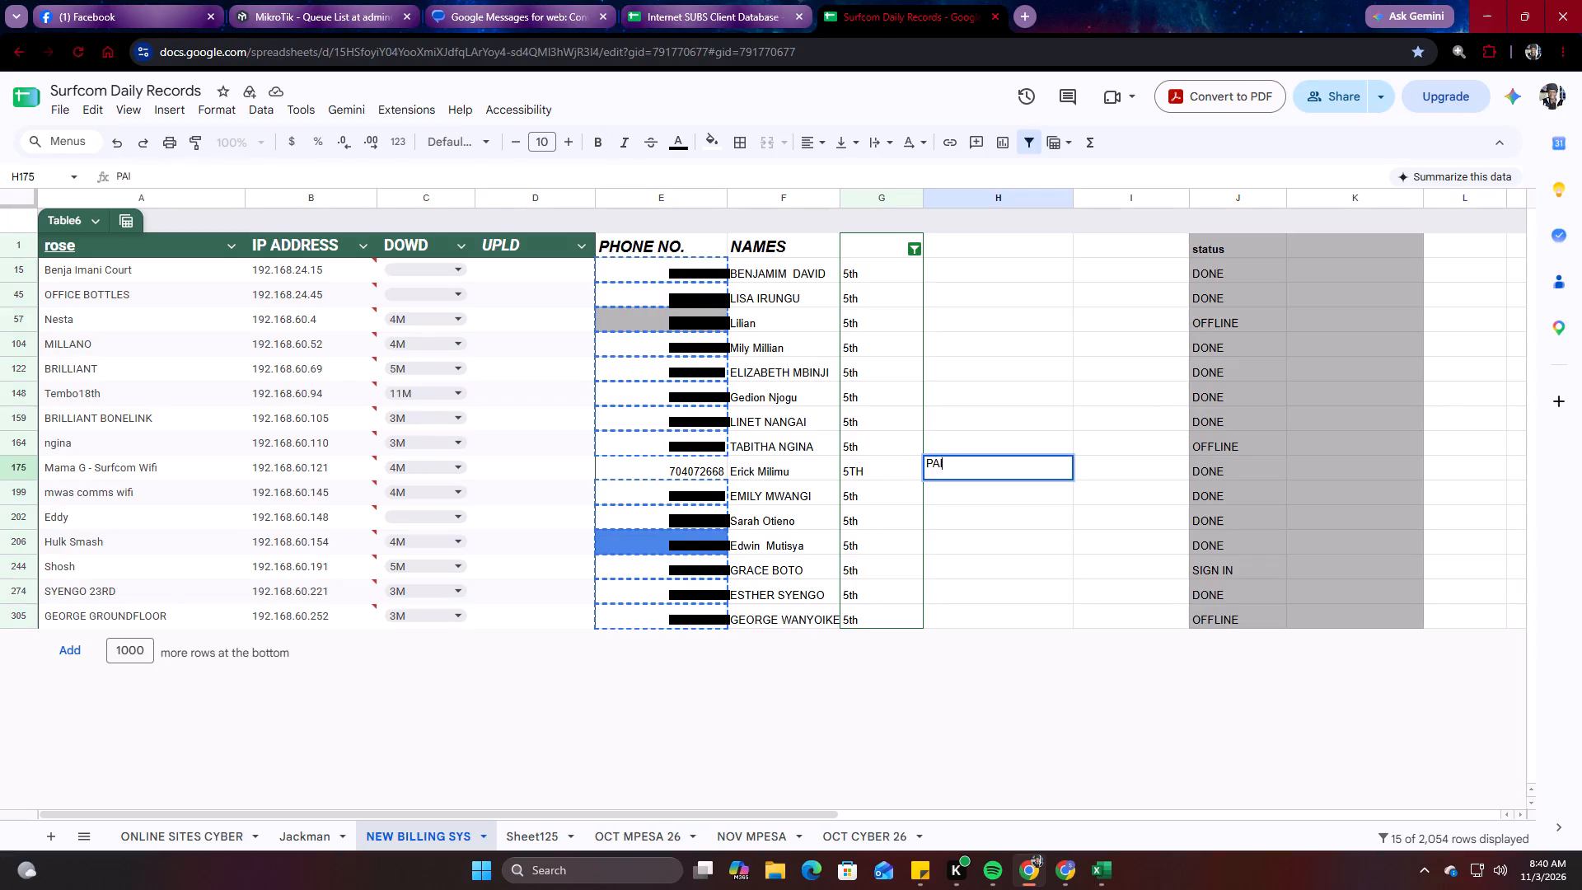
# Mark the Mama G - Surfcom Wifi row as PAID in column H beside its due date.
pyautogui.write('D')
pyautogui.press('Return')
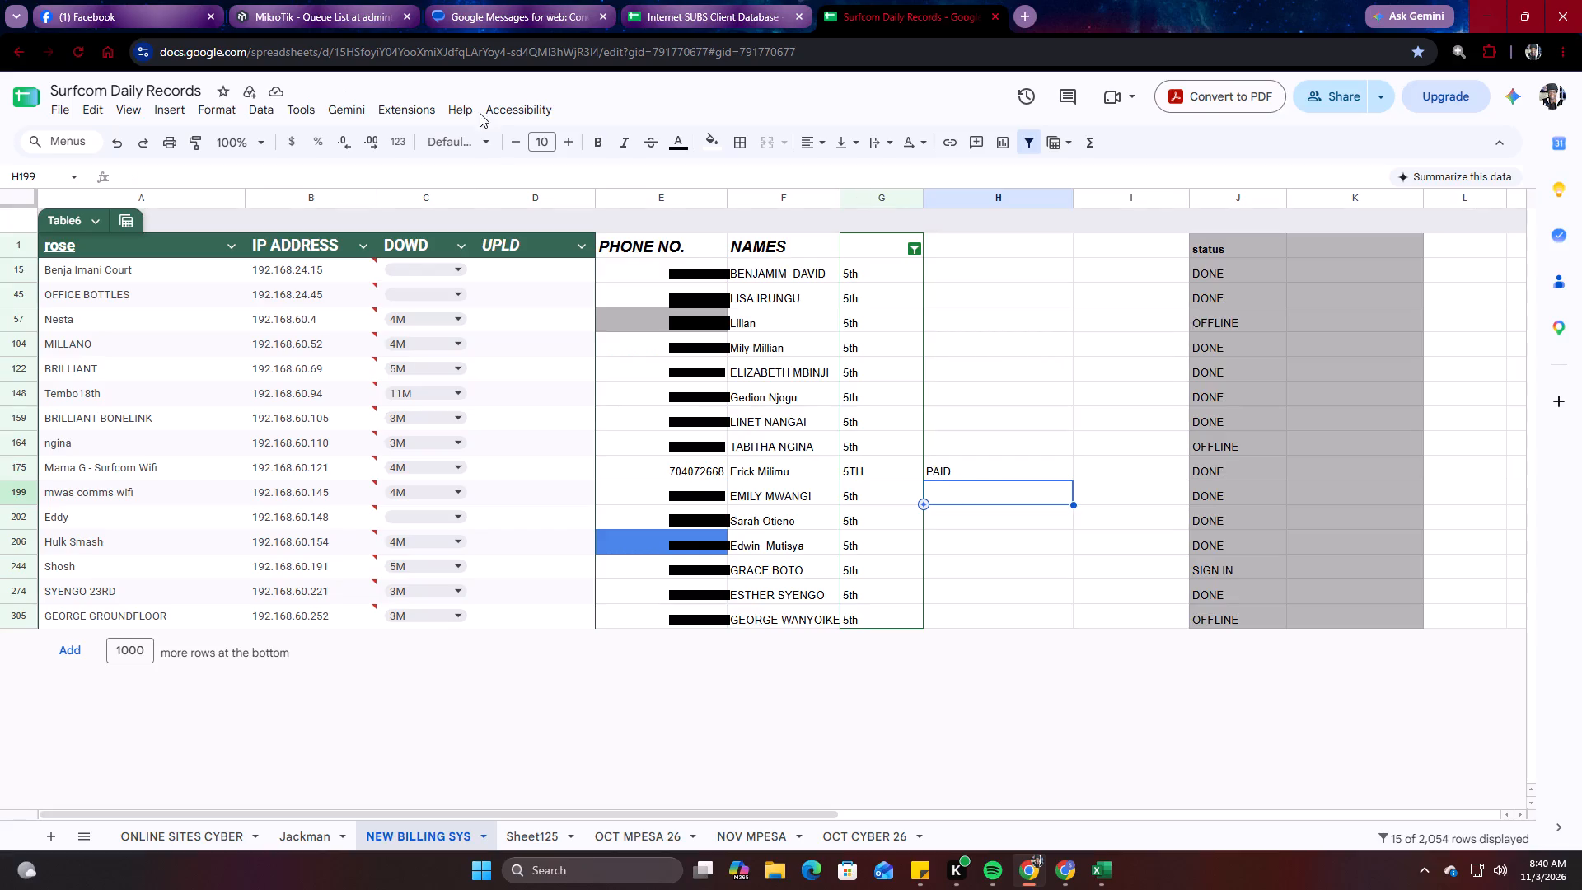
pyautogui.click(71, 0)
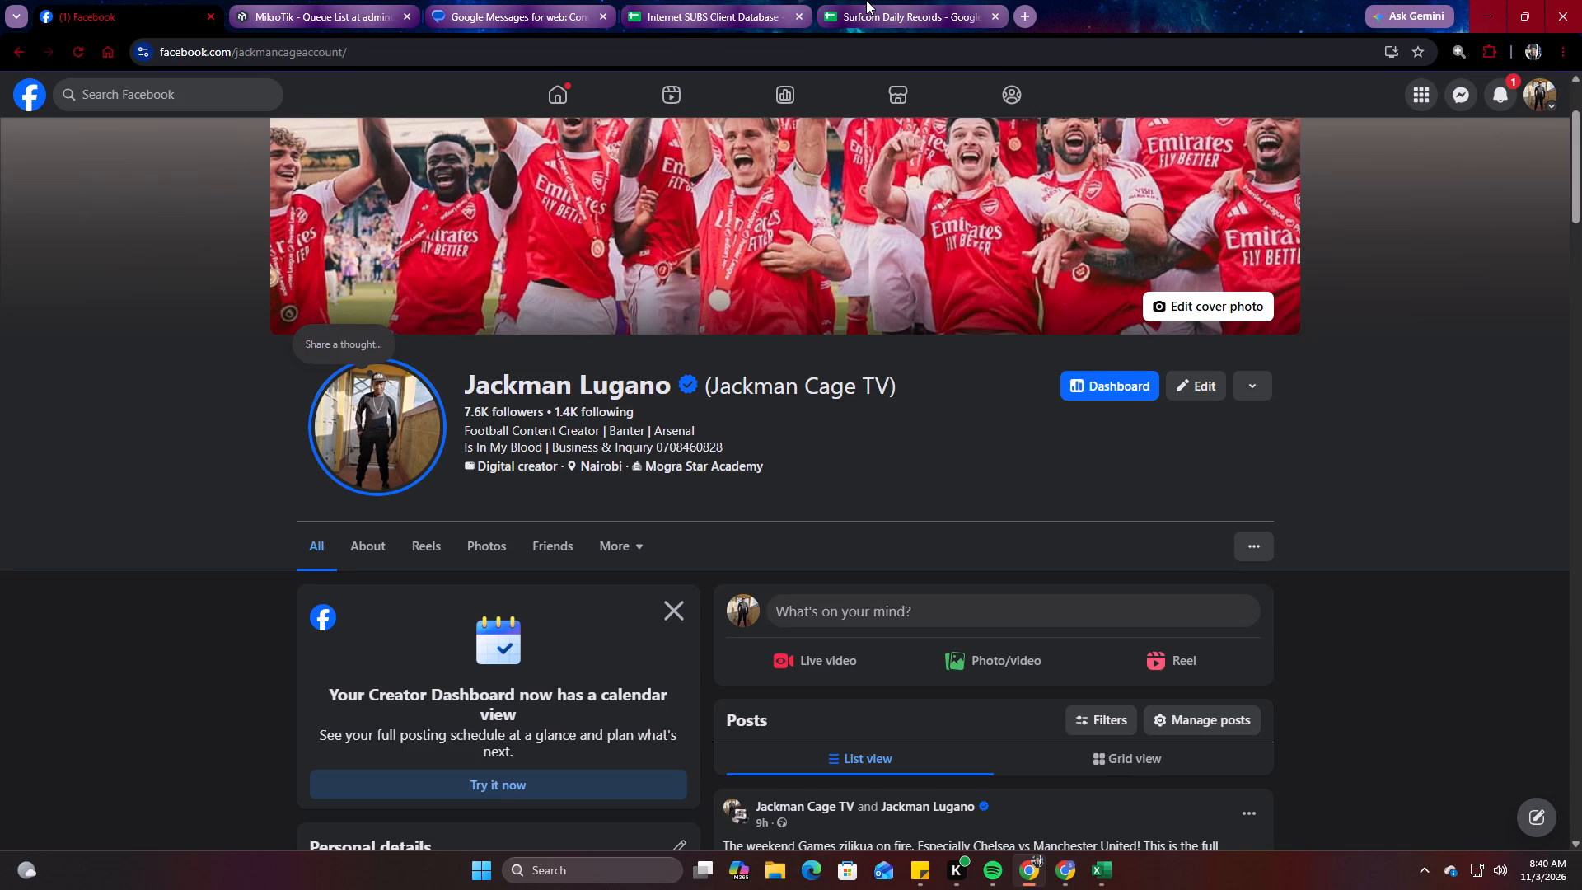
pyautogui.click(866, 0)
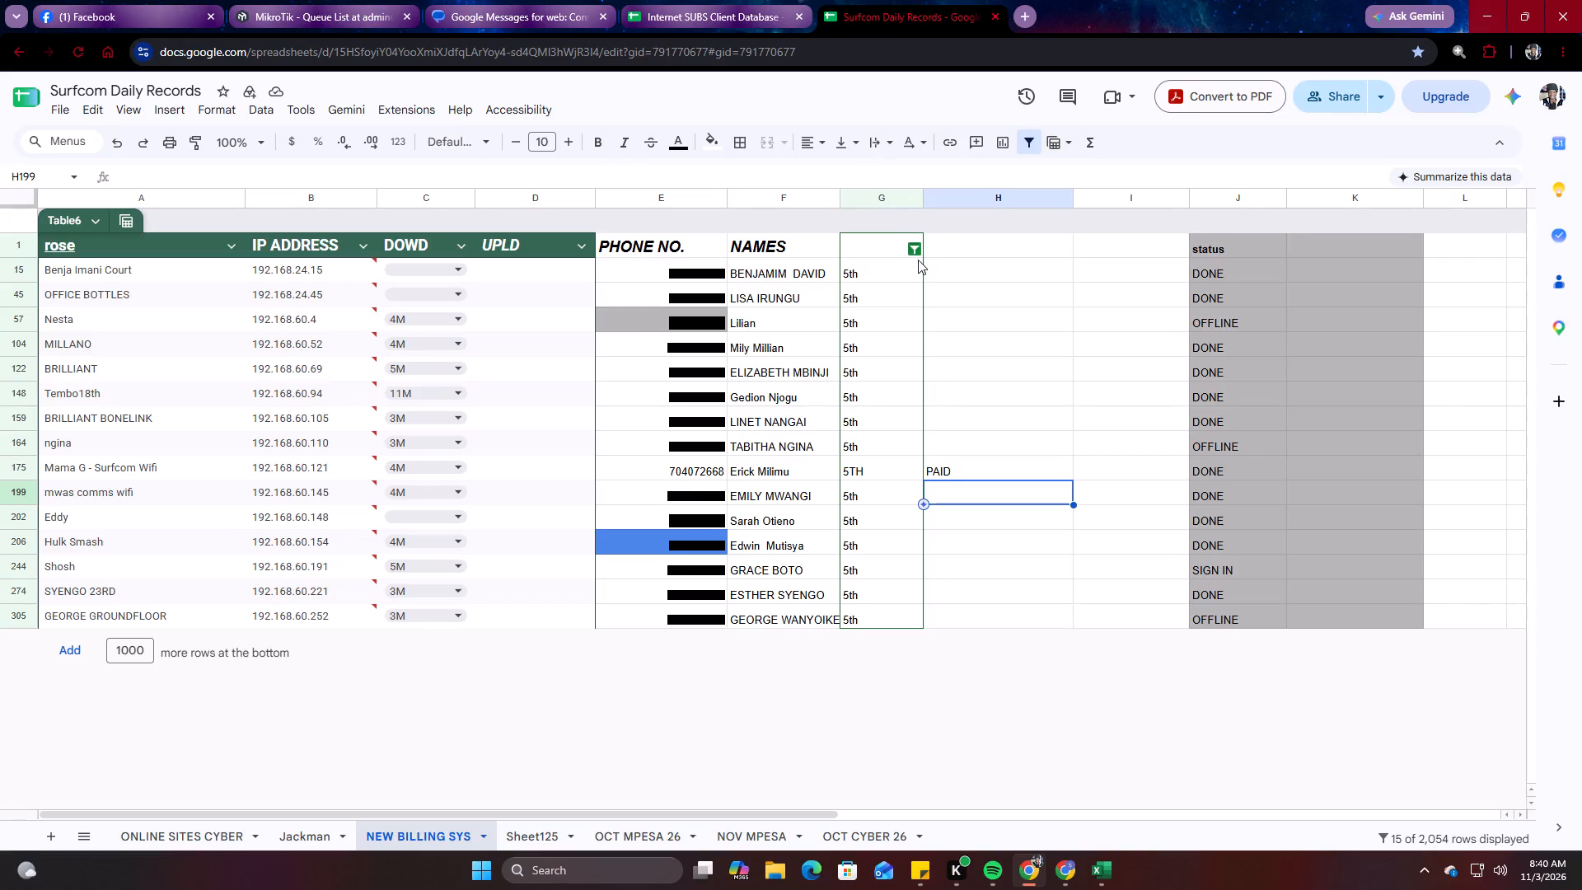
# Change the due-date column filter of the NEW BILLING SYS sheet to show only the value 6th.
pyautogui.click(913, 248)
pyautogui.click(773, 458)
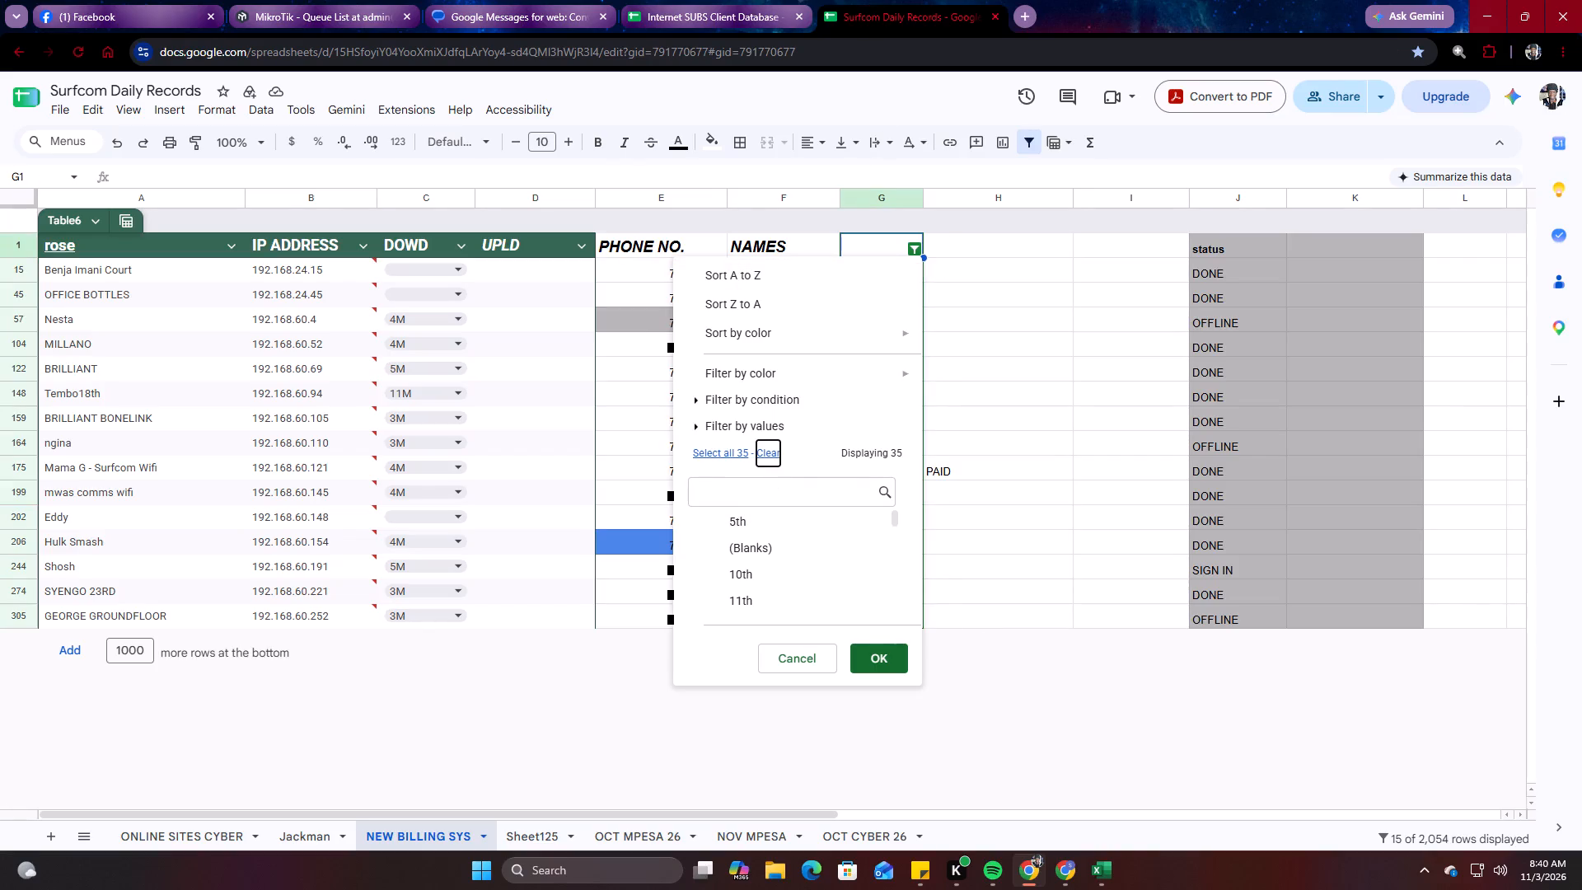
pyautogui.click(784, 489)
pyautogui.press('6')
pyautogui.click(734, 515)
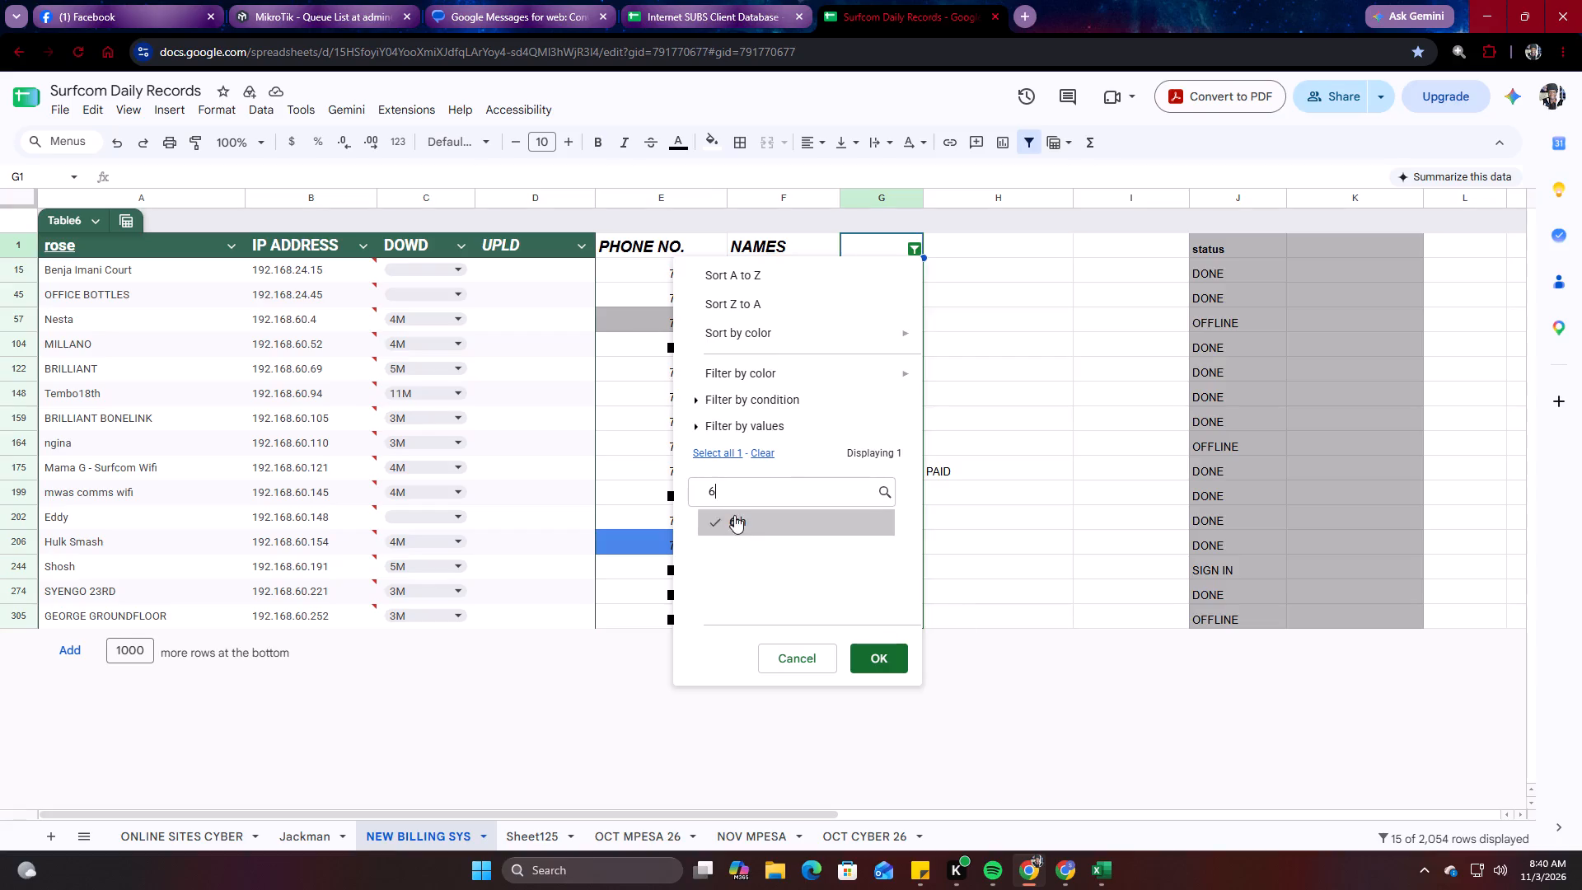
pyautogui.click(877, 654)
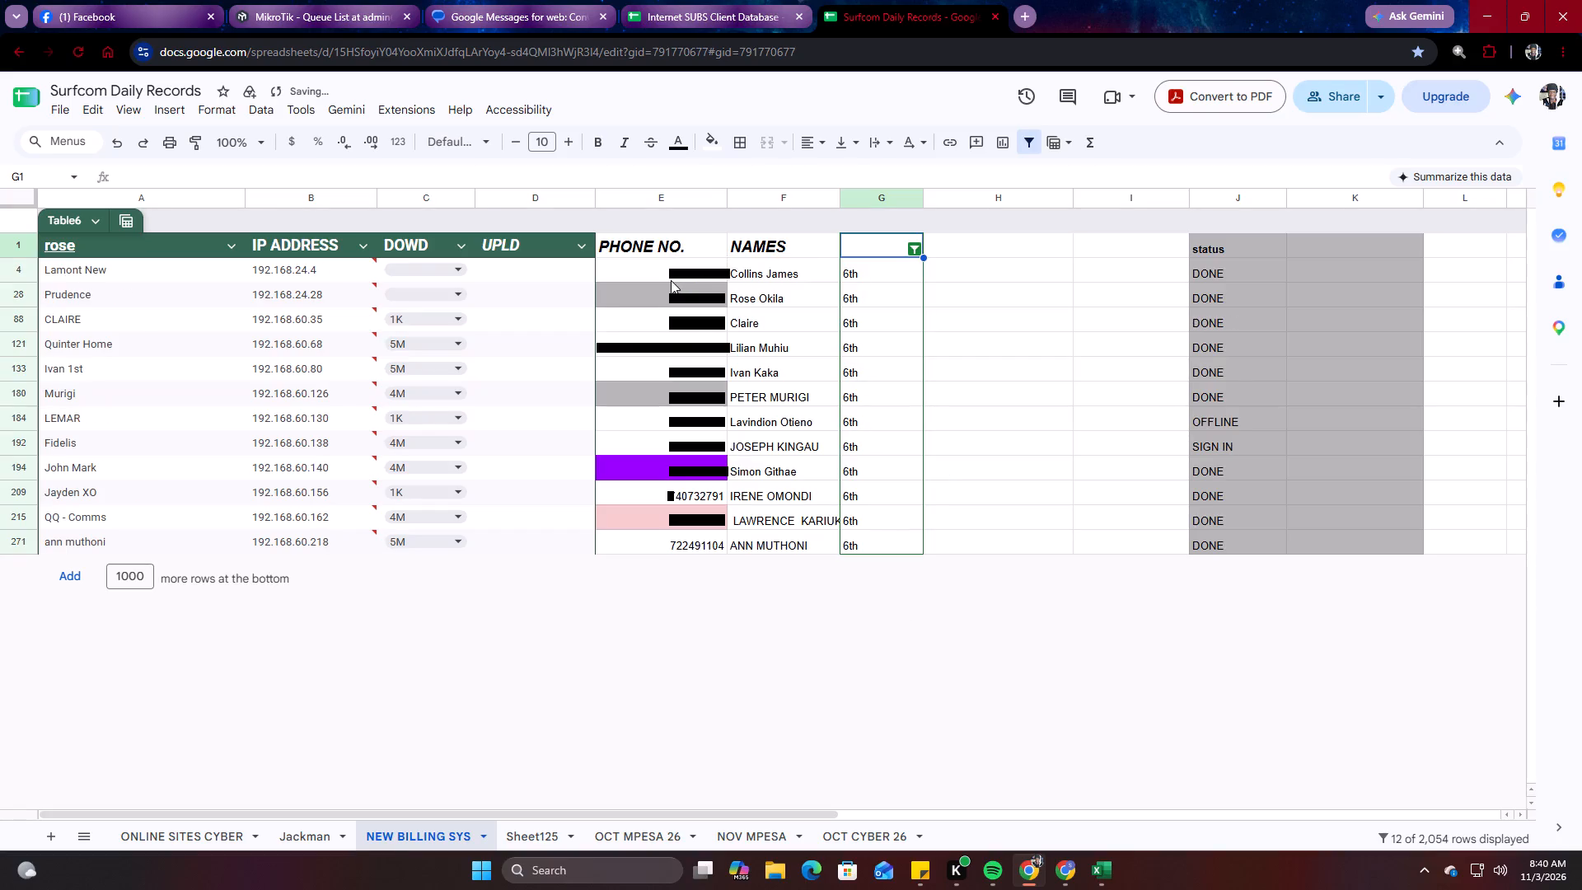
pyautogui.click(676, 272)
pyautogui.keyDown('ctrl'); pyautogui.click(687, 298); pyautogui.keyUp('ctrl')
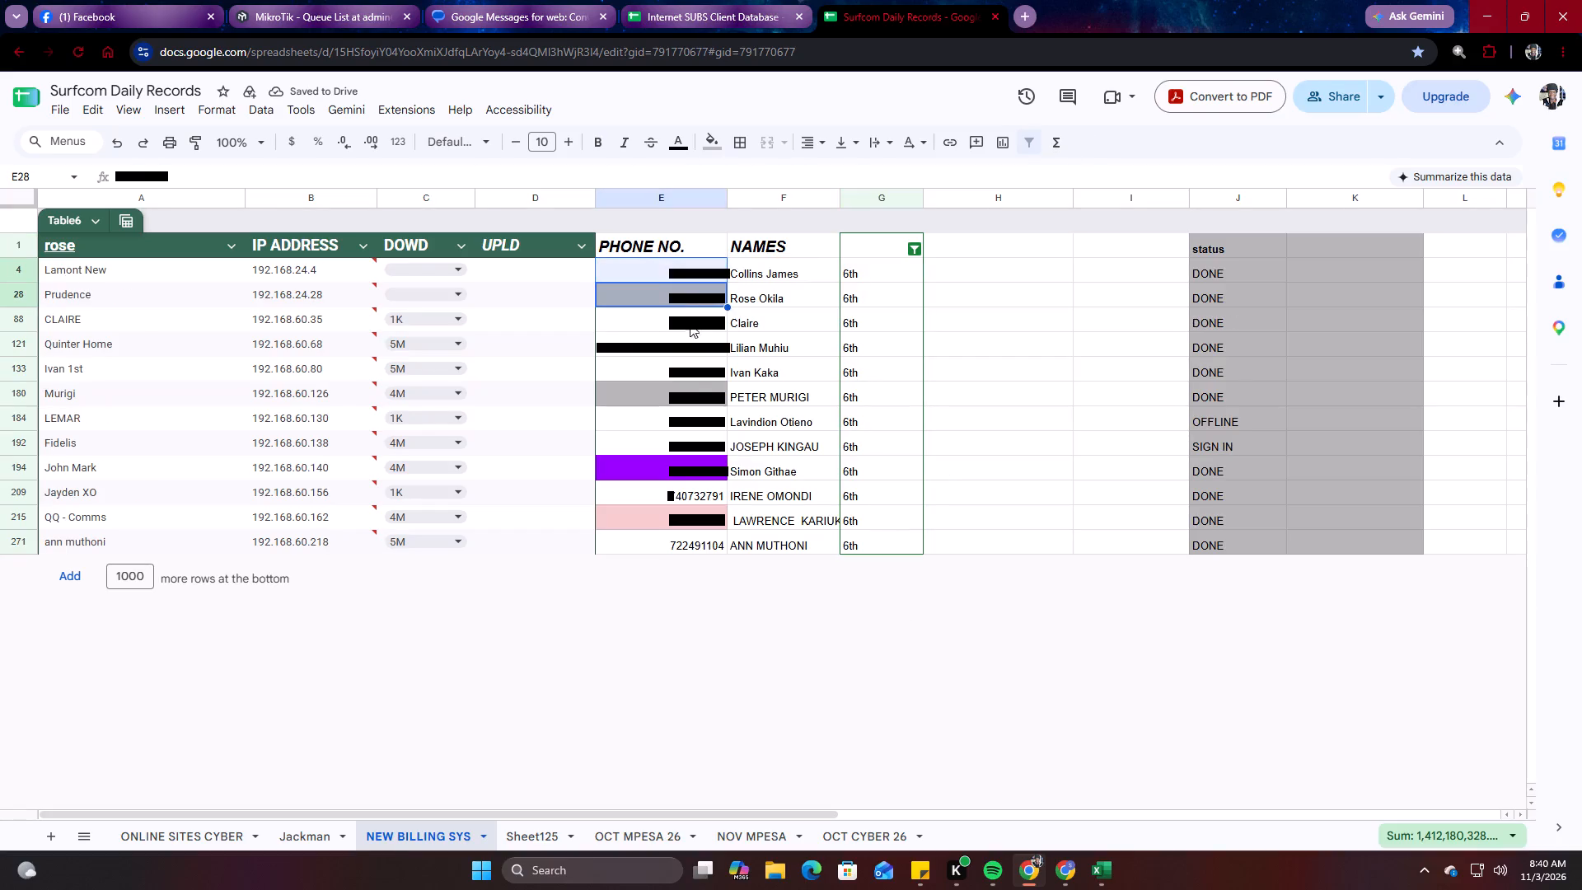
pyautogui.keyDown('ctrl'); pyautogui.click(690, 325); pyautogui.keyUp('ctrl')
pyautogui.keyDown('ctrl'); pyautogui.click(670, 350); pyautogui.keyUp('ctrl')
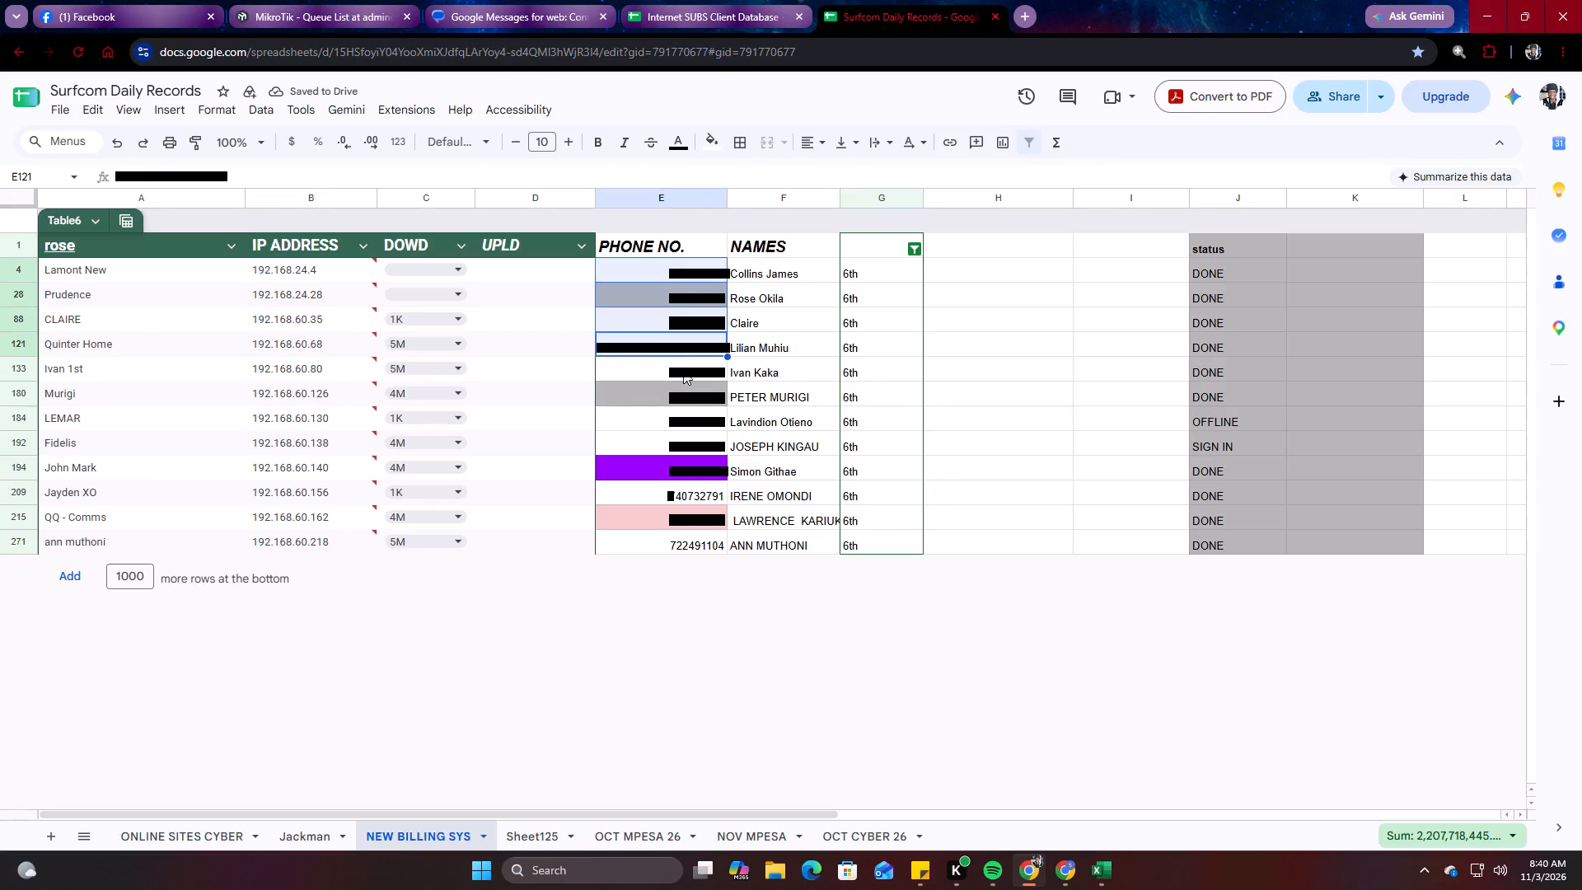
pyautogui.keyDown('ctrl'); pyautogui.click(683, 370); pyautogui.keyUp('ctrl')
pyautogui.keyDown('ctrl'); pyautogui.click(691, 395); pyautogui.keyUp('ctrl')
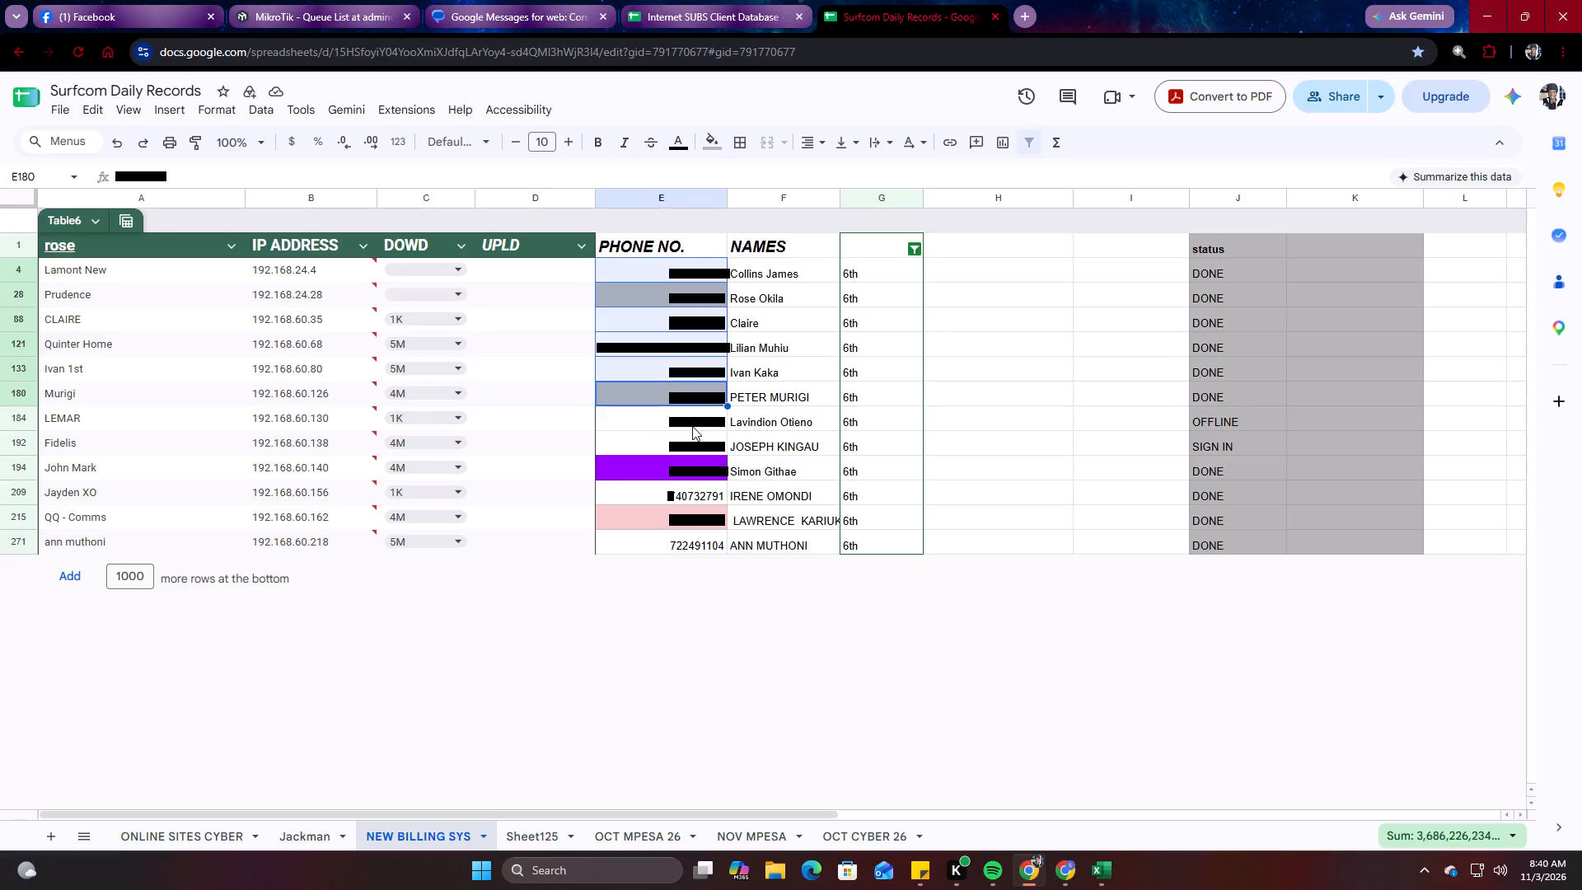
pyautogui.keyDown('ctrl'); pyautogui.click(692, 426); pyautogui.keyUp('ctrl')
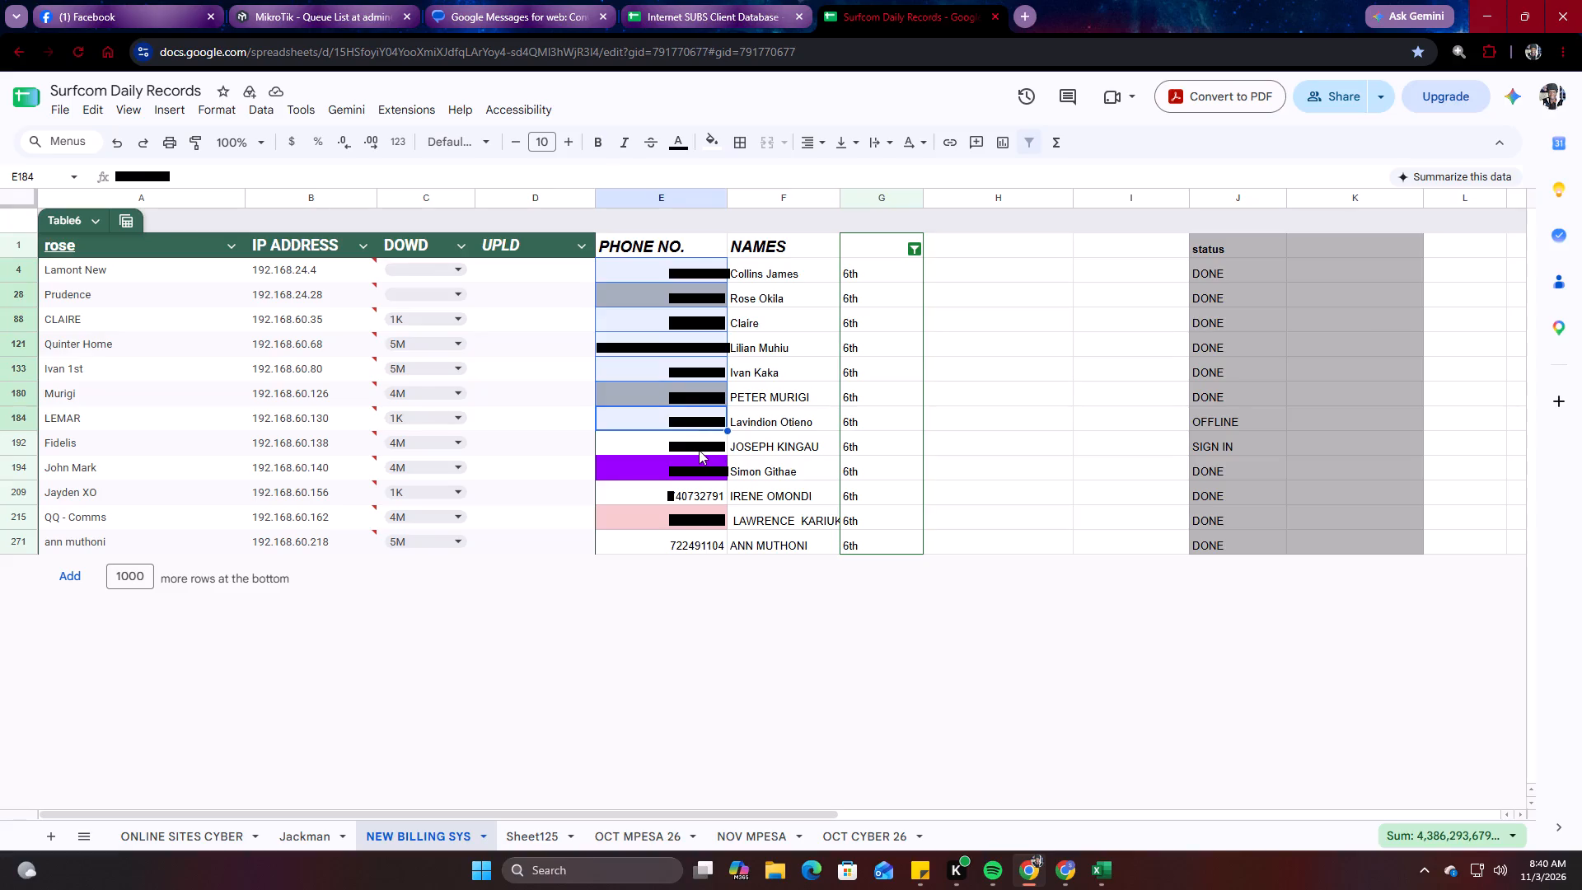
pyautogui.keyDown('ctrl'); pyautogui.click(695, 445); pyautogui.keyUp('ctrl')
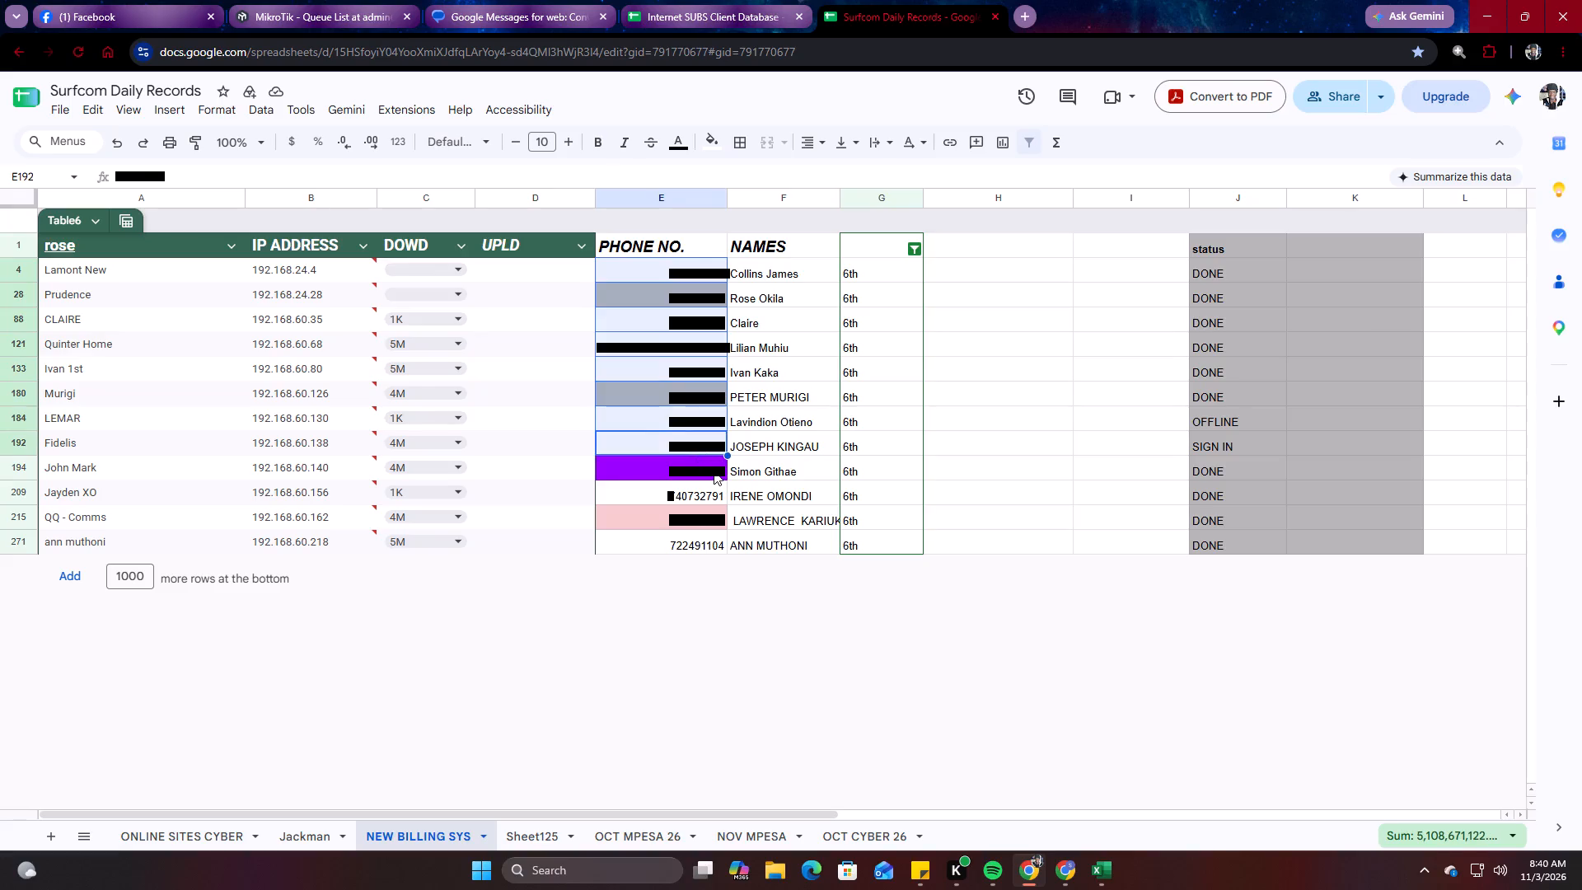
pyautogui.keyDown('ctrl'); pyautogui.click(714, 471); pyautogui.keyUp('ctrl')
pyautogui.keyDown('ctrl'); pyautogui.click(695, 520); pyautogui.keyUp('ctrl')
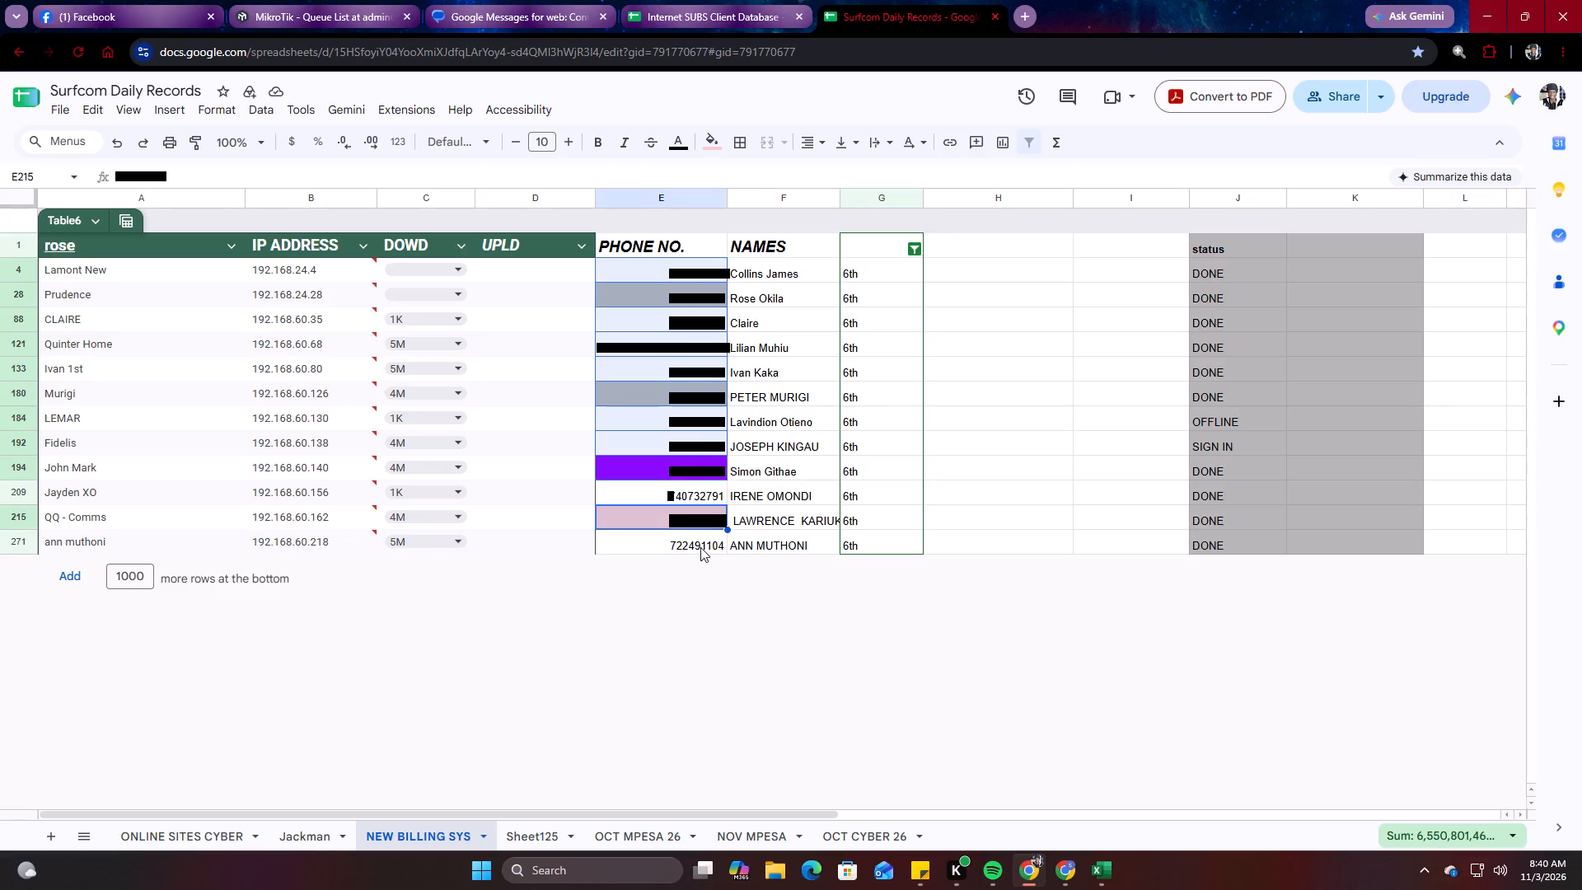
pyautogui.hotkey('ctrl', 'c')
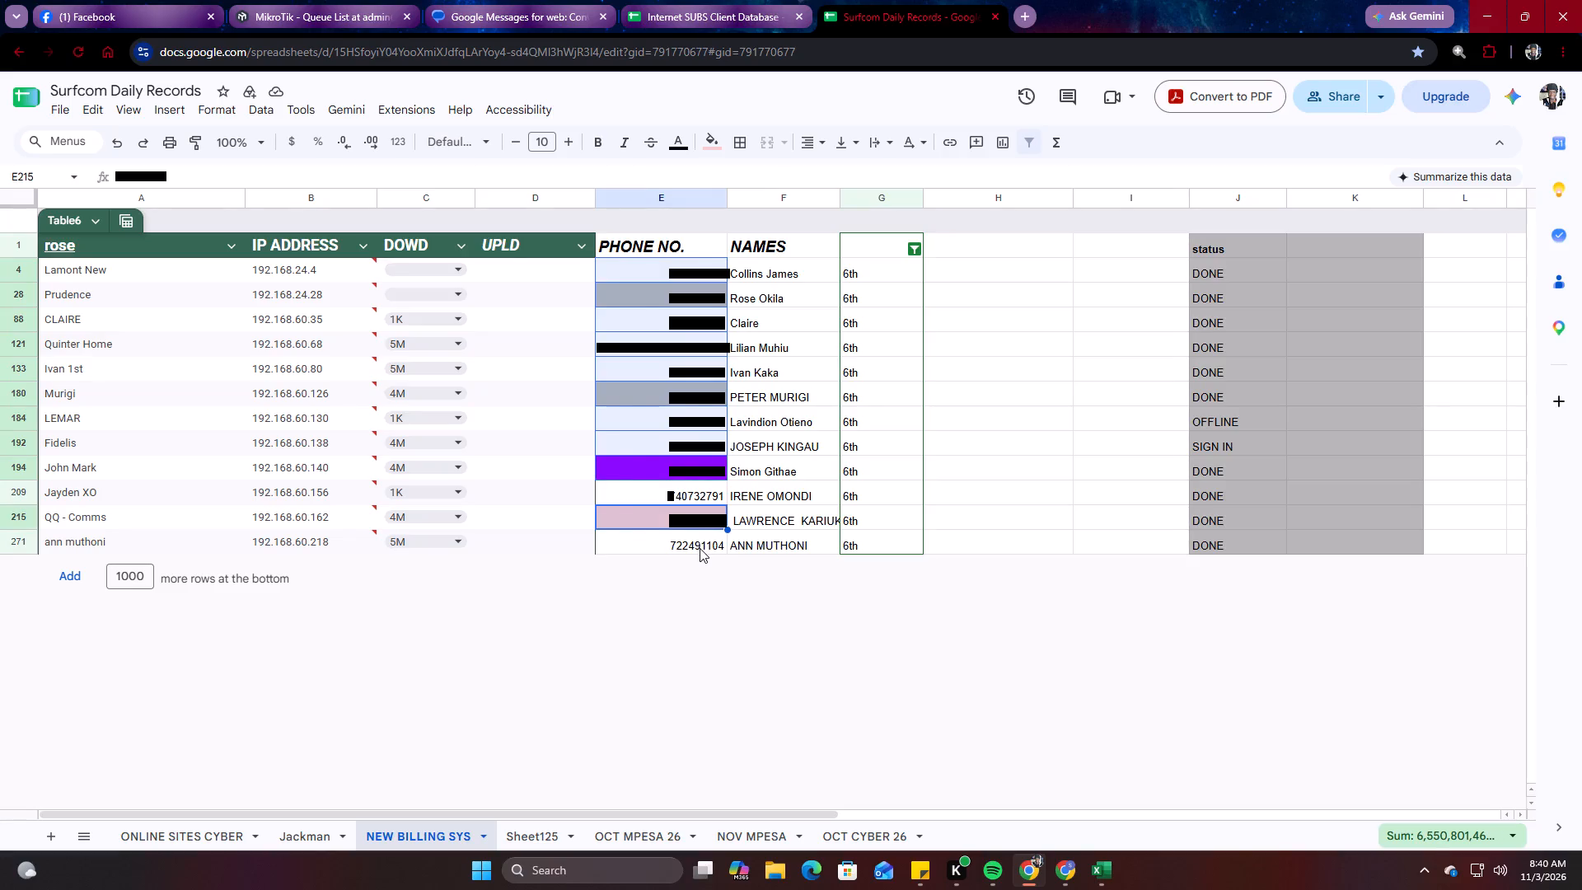
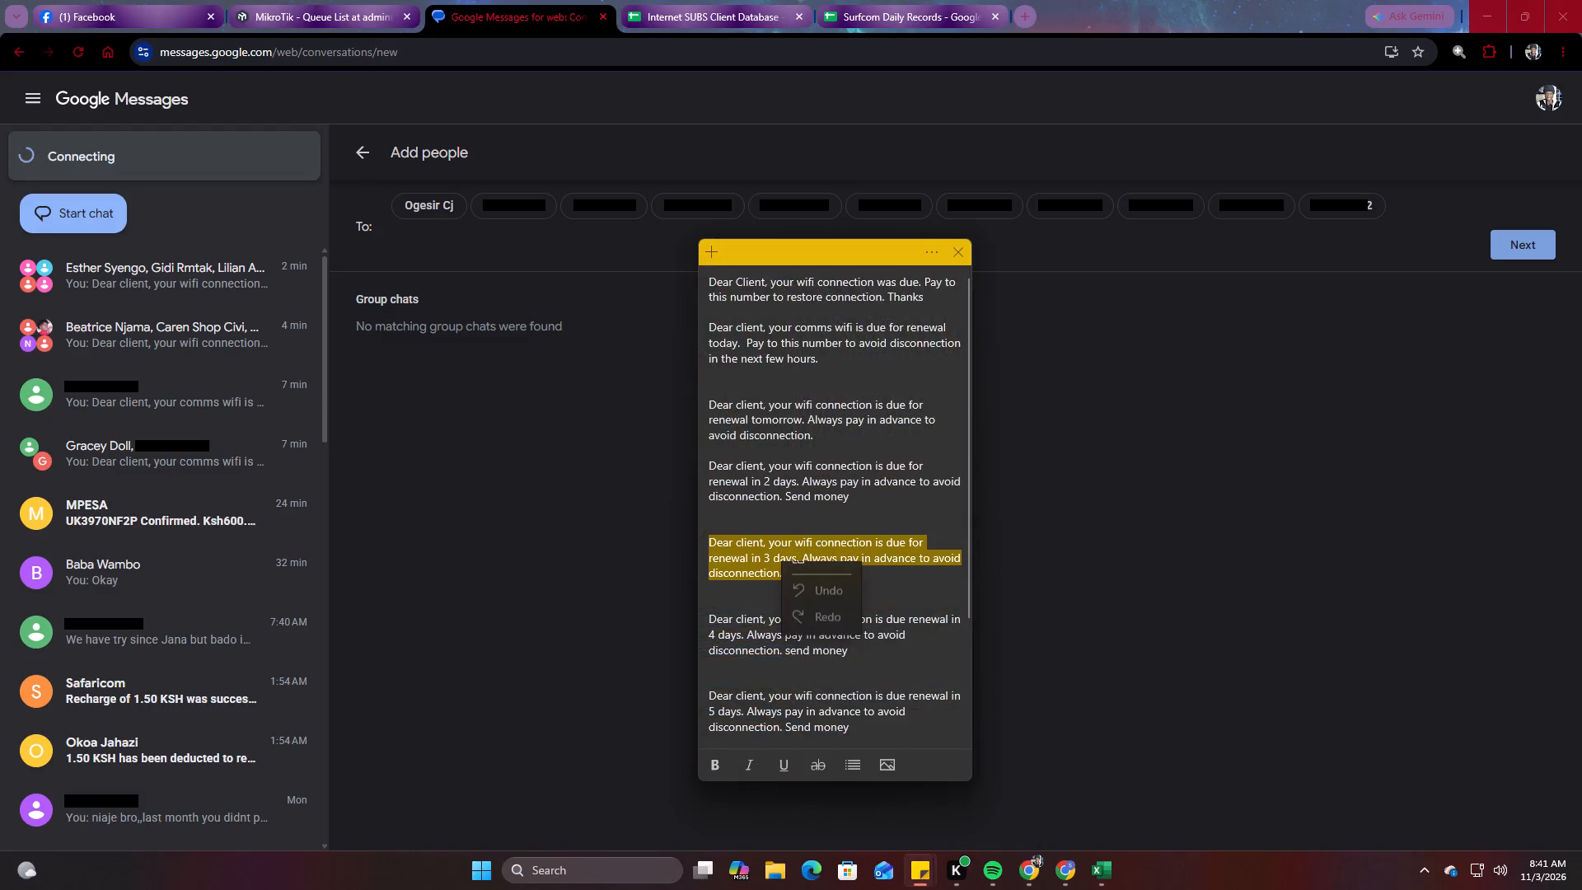
# Copy the reminder in the sticky note saying the wifi connection is due for renewal in 3 days.
pyautogui.click(834, 579)
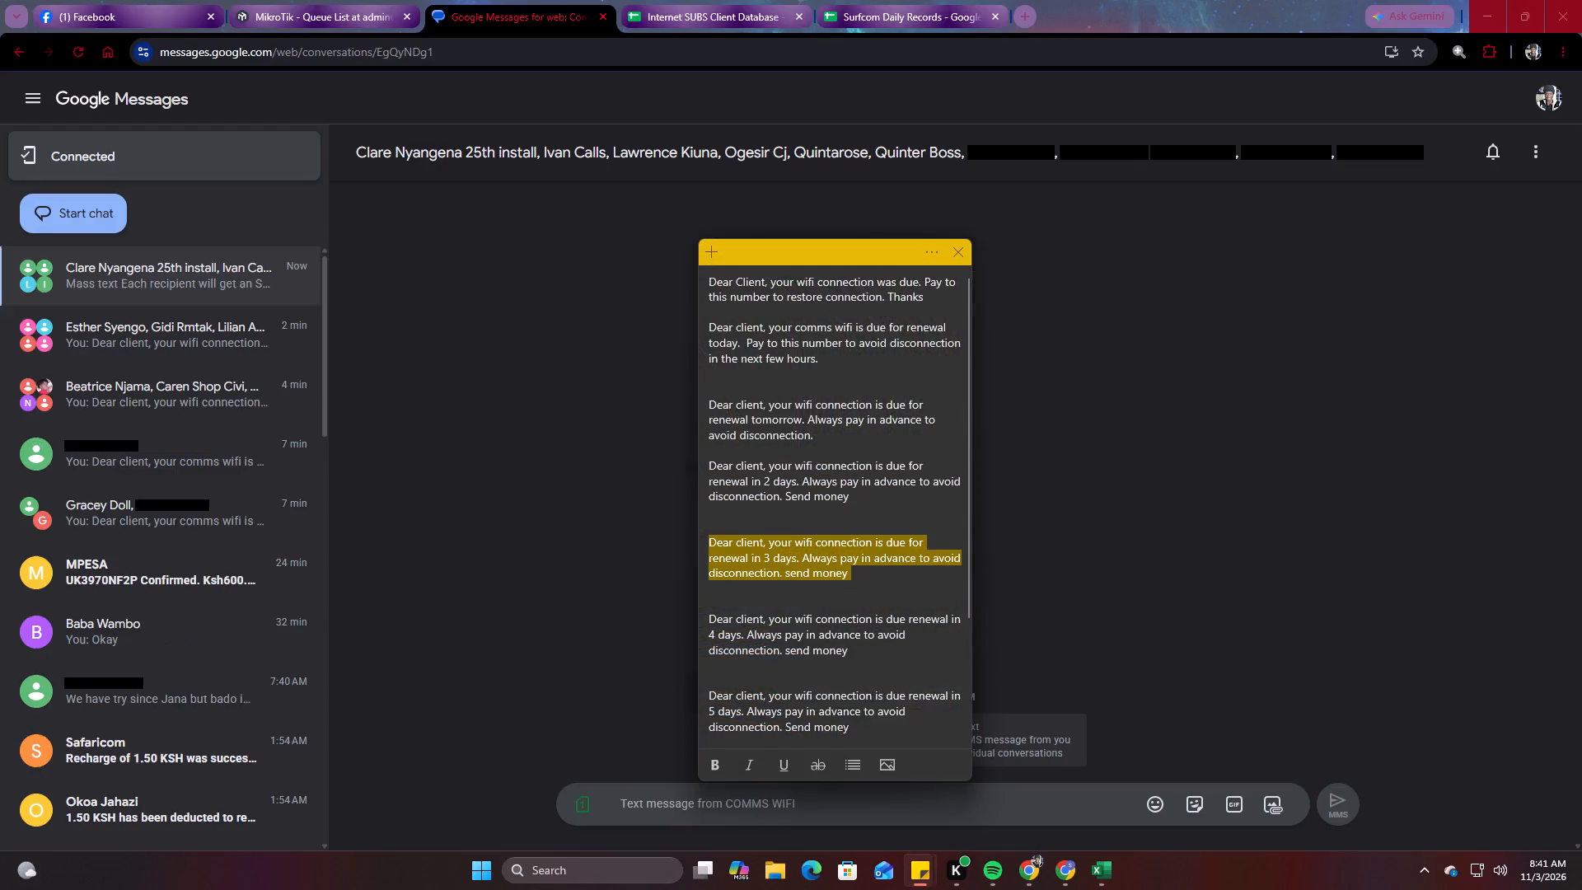
pyautogui.rightClick(770, 550)
pyautogui.click(815, 569)
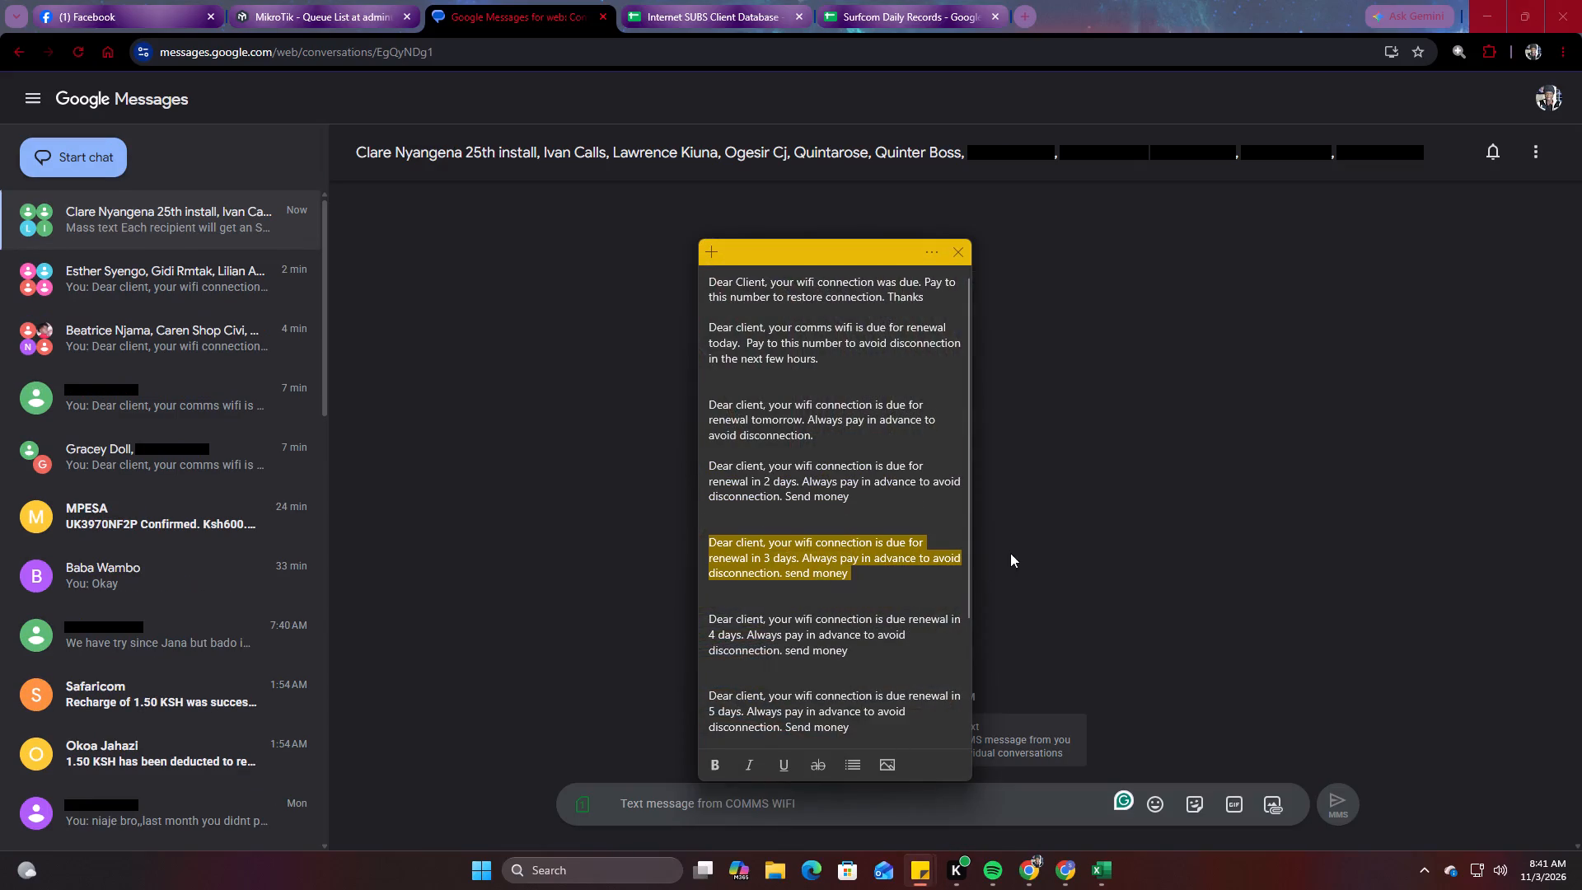
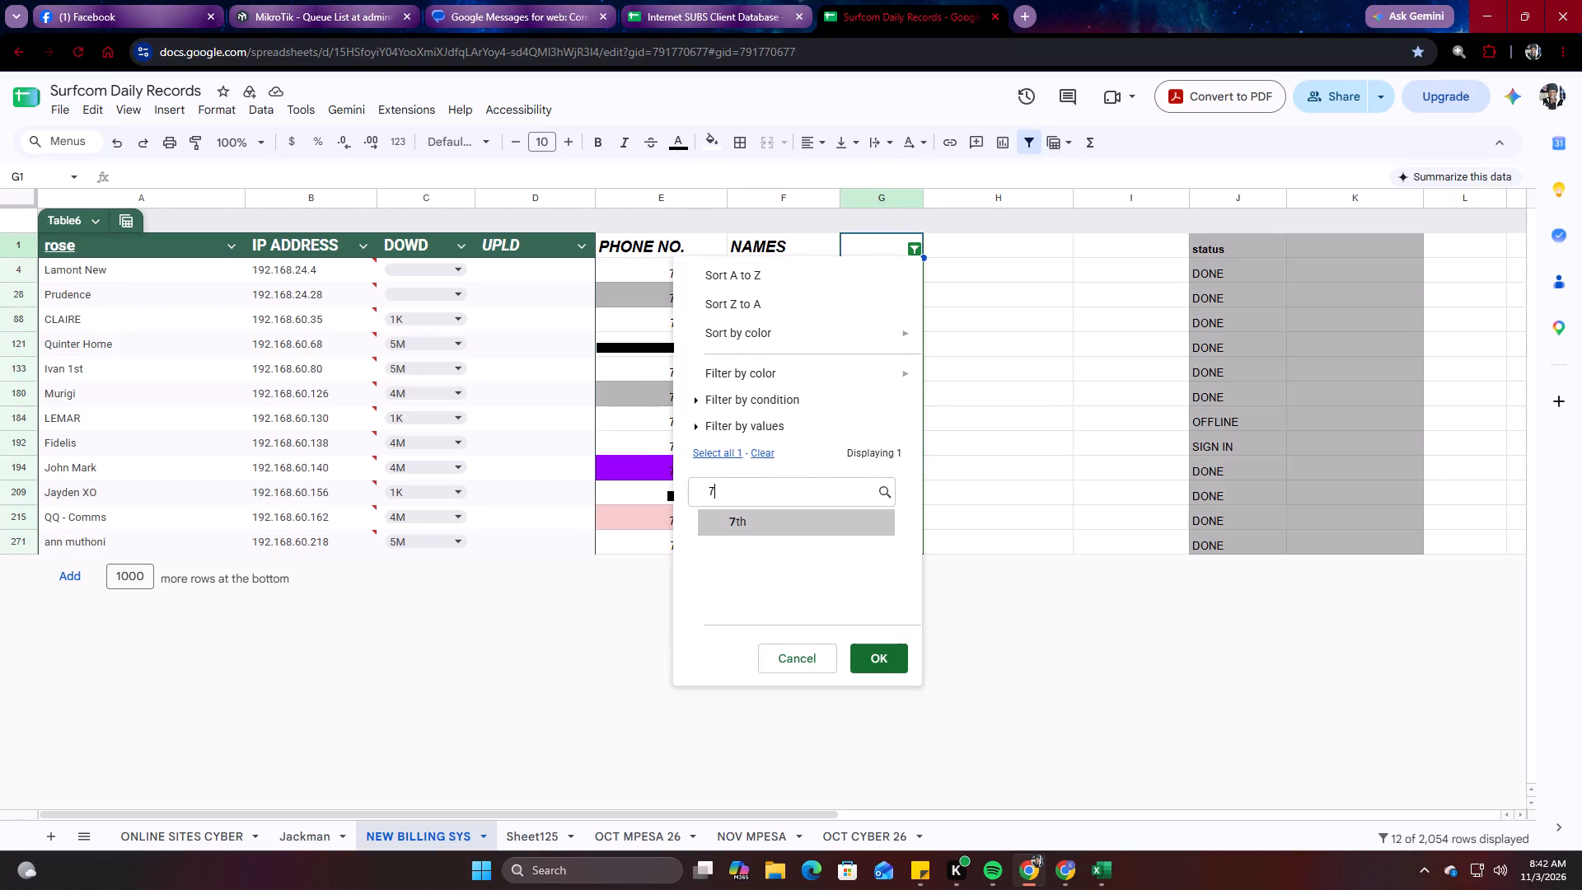
# Filter the due-date column of the NEW BILLING SYS sheet by the value 7th.
pyautogui.click(784, 526)
pyautogui.click(876, 658)
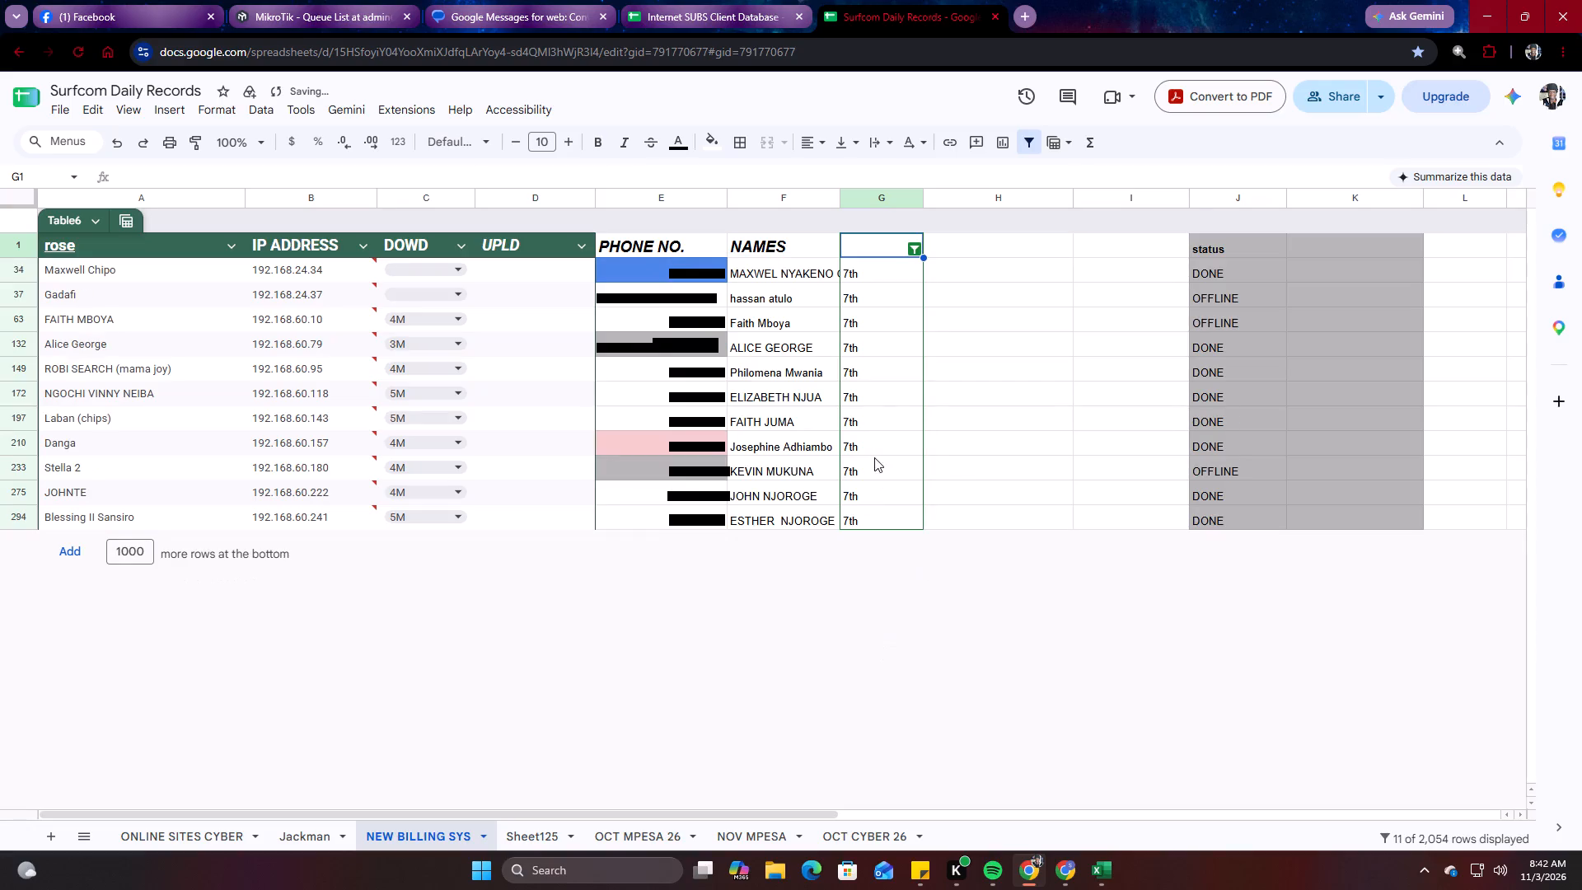
# Select the phone numbers of the filtered clients due on the 7th, starting with the first row.
pyautogui.click(767, 272)
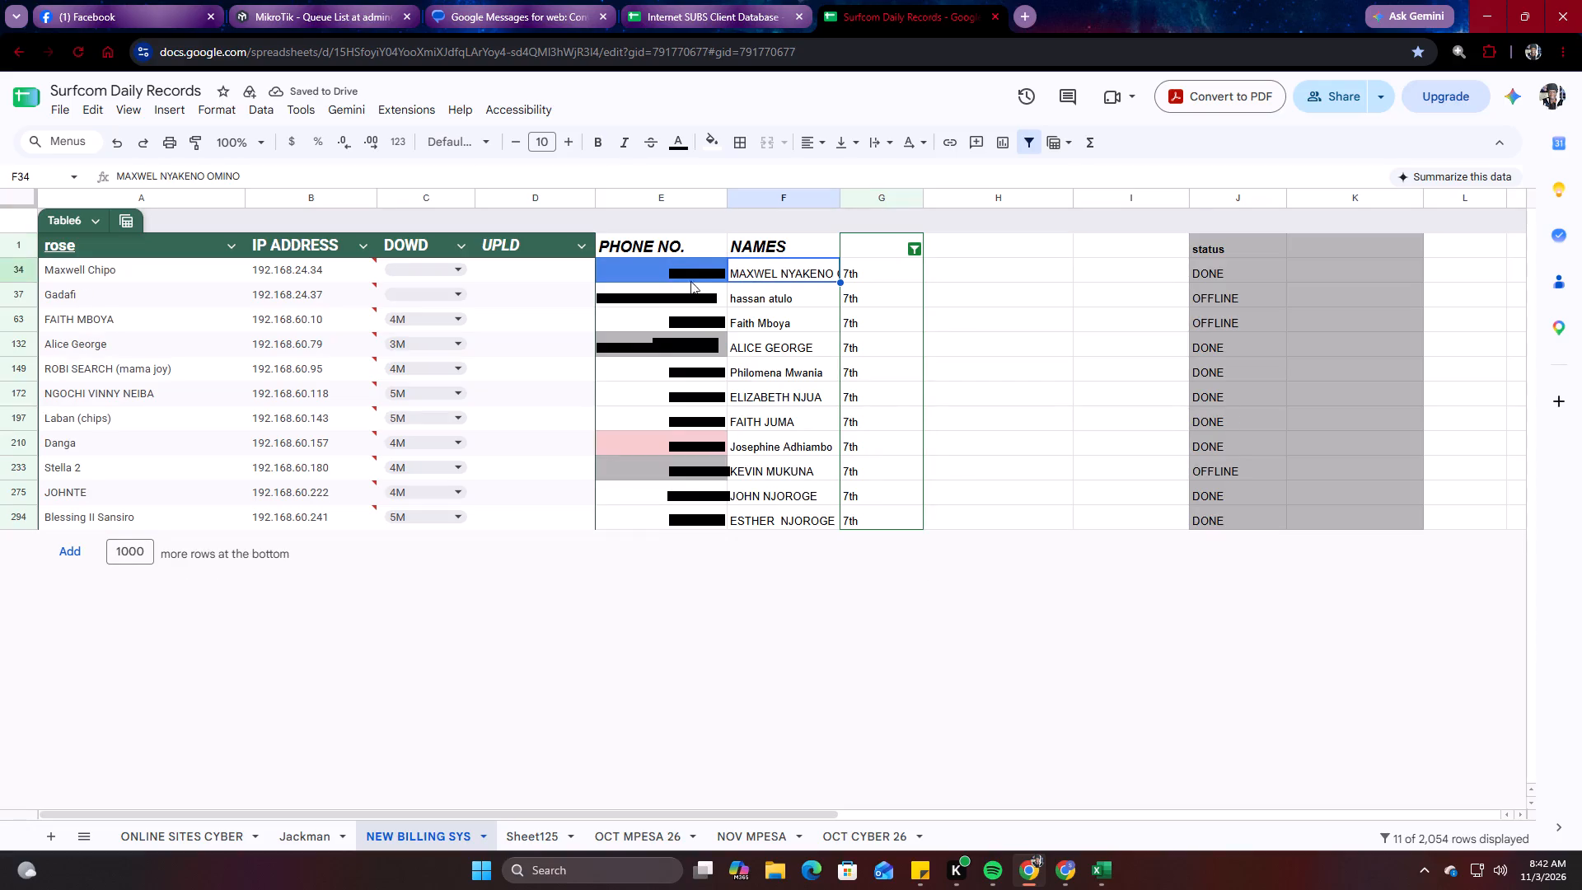
pyautogui.click(684, 277)
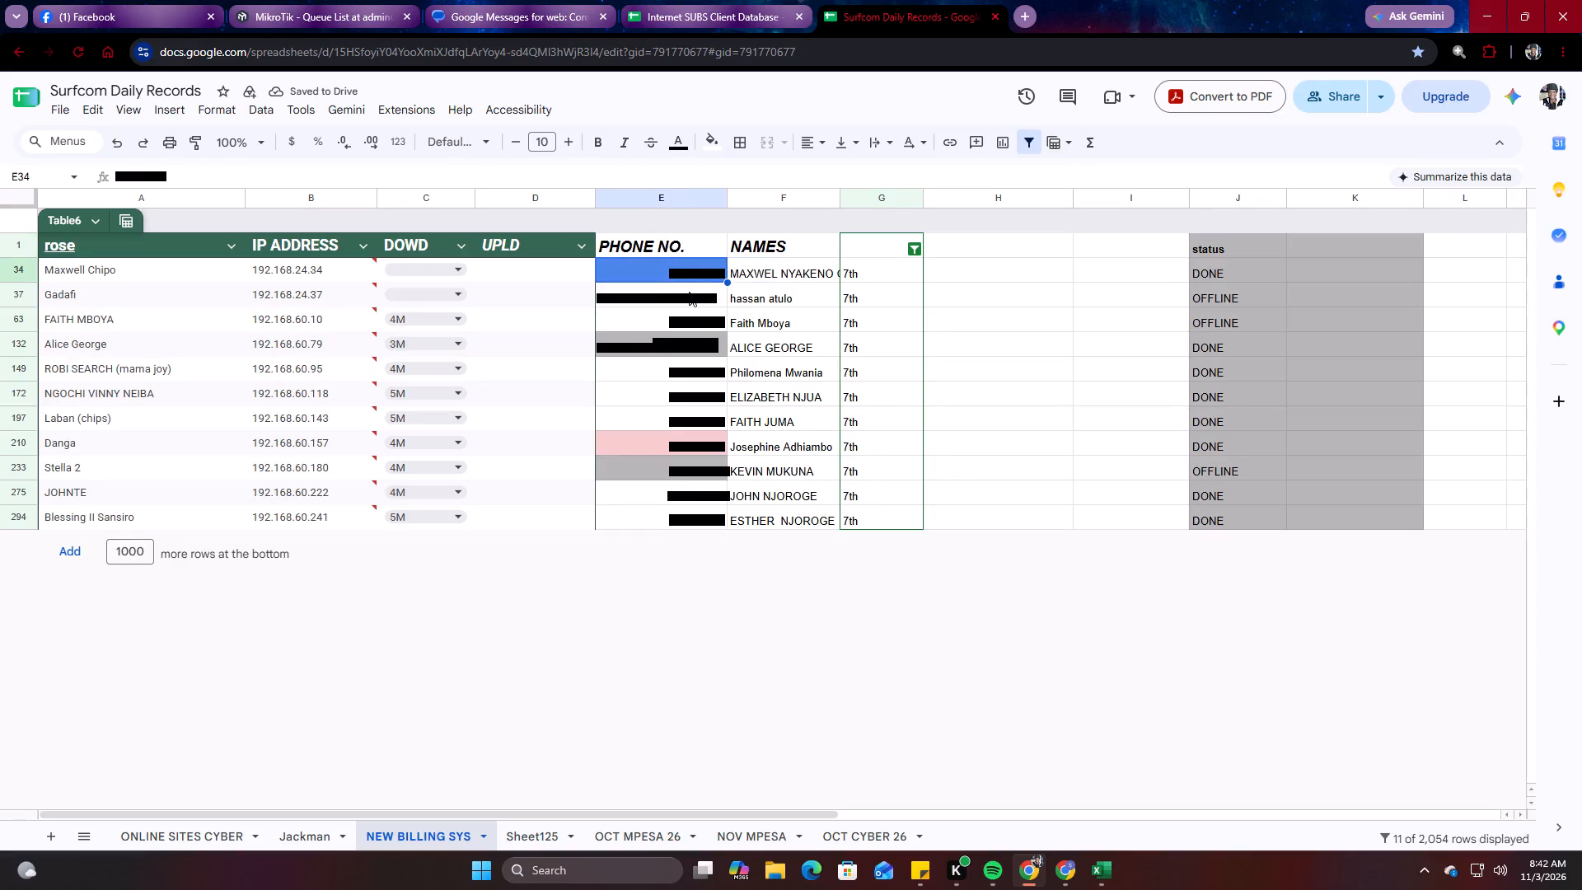
# Add the phone number cells of the filtered clients due on the 7th to the selection, going down from the Gadafi row.
pyautogui.keyDown('ctrl'); pyautogui.click(689, 292); pyautogui.keyUp('ctrl')
pyautogui.keyDown('ctrl'); pyautogui.click(682, 326); pyautogui.keyUp('ctrl')
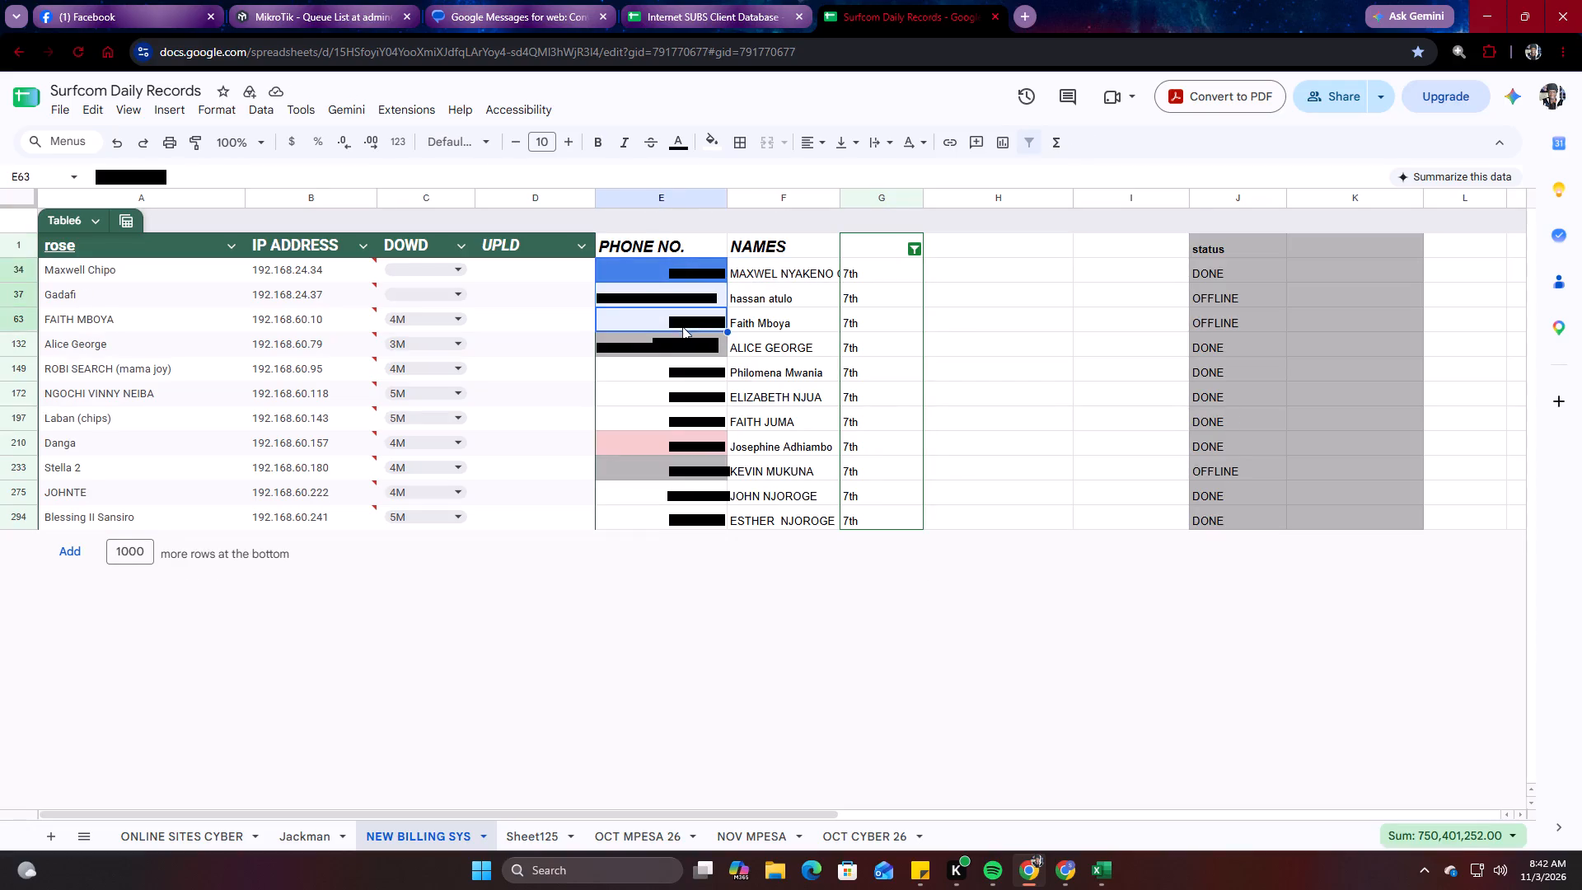
pyautogui.keyDown('ctrl'); pyautogui.click(691, 349); pyautogui.keyUp('ctrl')
pyautogui.keyDown('ctrl'); pyautogui.click(706, 376); pyautogui.keyUp('ctrl')
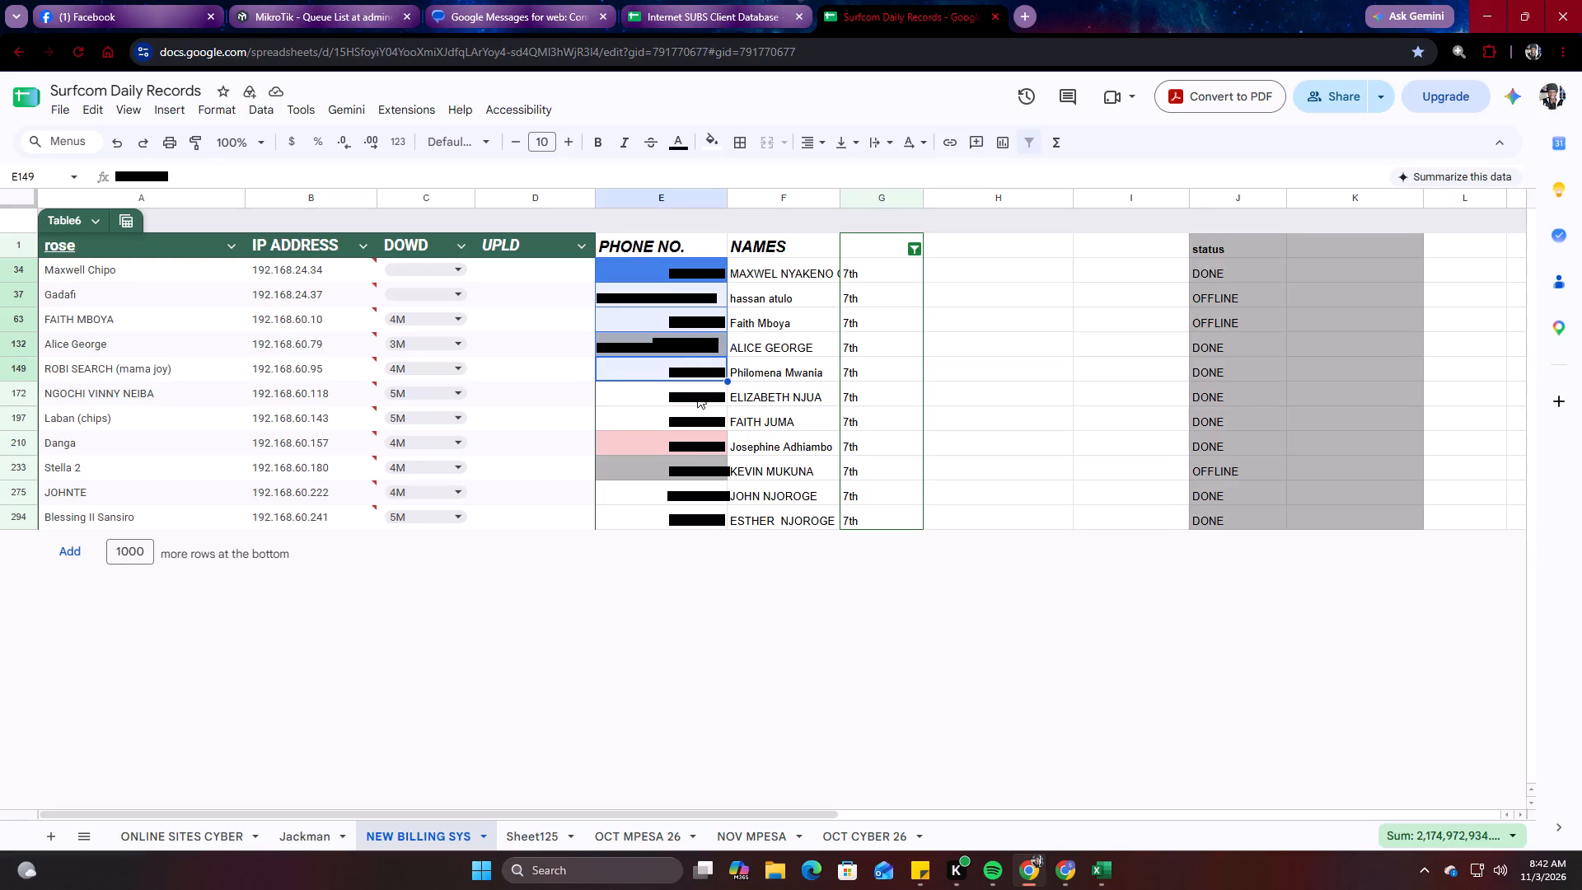
pyautogui.keyDown('ctrl'); pyautogui.click(697, 394); pyautogui.keyUp('ctrl')
pyautogui.keyDown('ctrl'); pyautogui.click(701, 423); pyautogui.keyUp('ctrl')
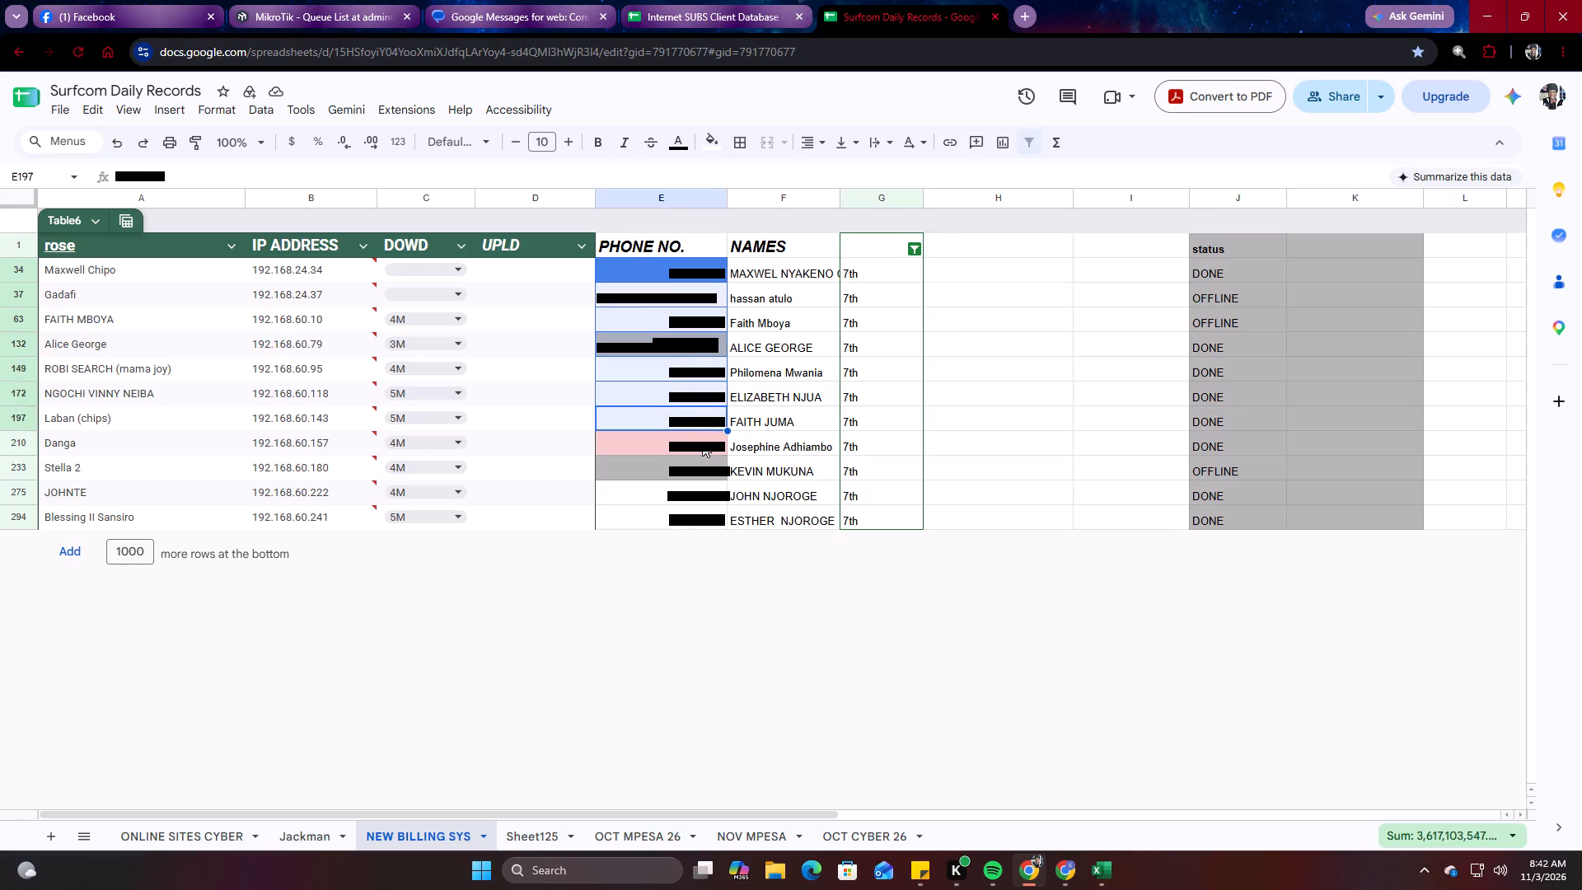
pyautogui.keyDown('ctrl'); pyautogui.click(702, 443); pyautogui.keyUp('ctrl')
pyautogui.keyDown('ctrl'); pyautogui.click(705, 471); pyautogui.keyUp('ctrl')
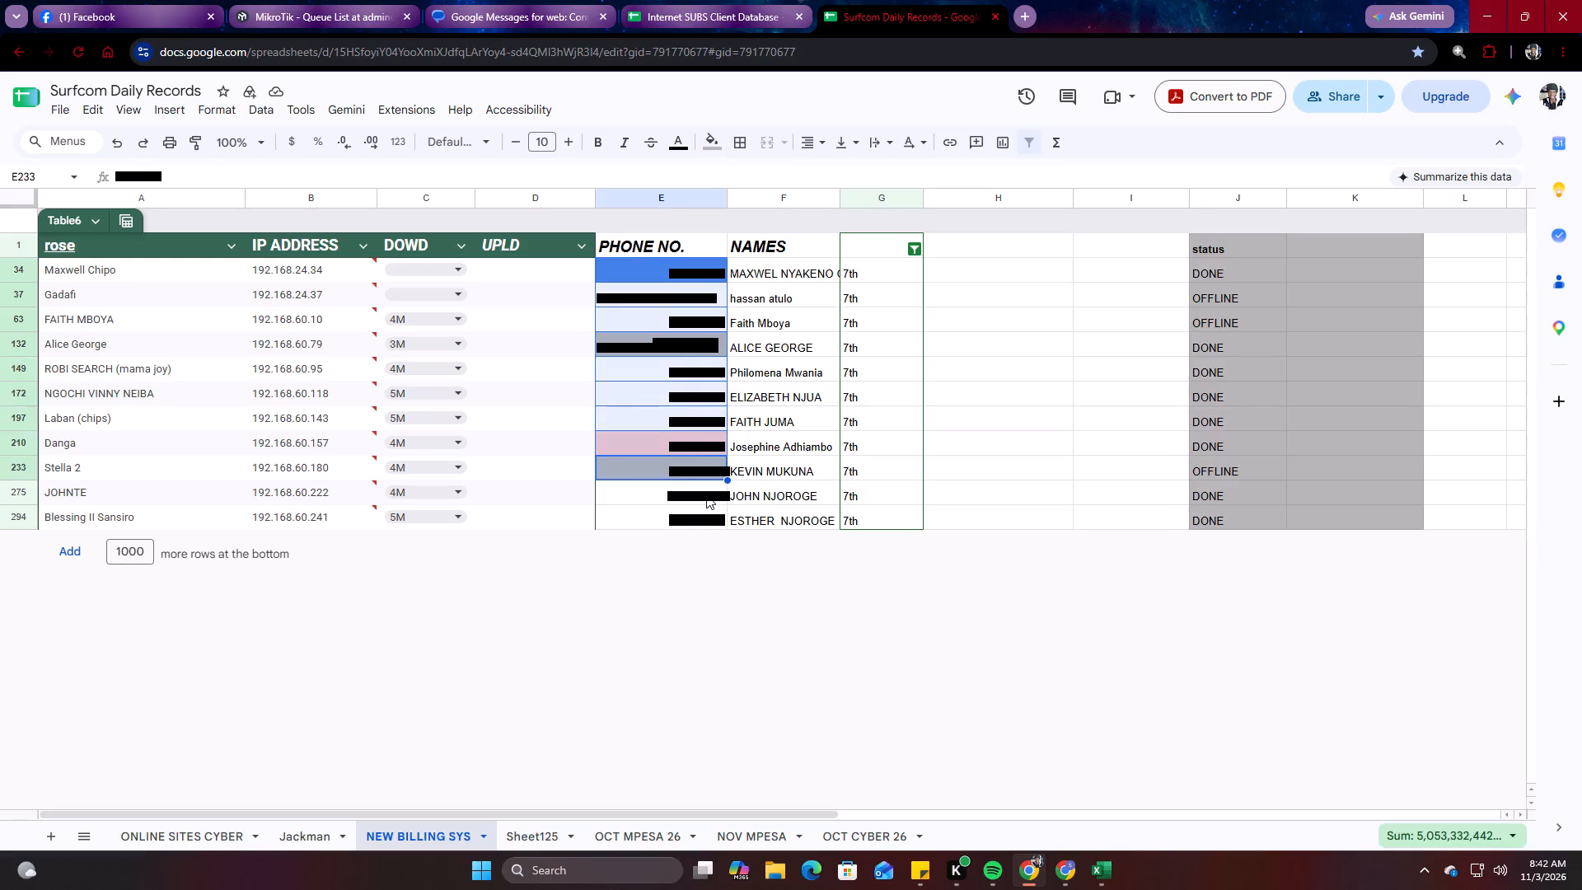
pyautogui.keyDown('ctrl'); pyautogui.click(706, 494); pyautogui.keyUp('ctrl')
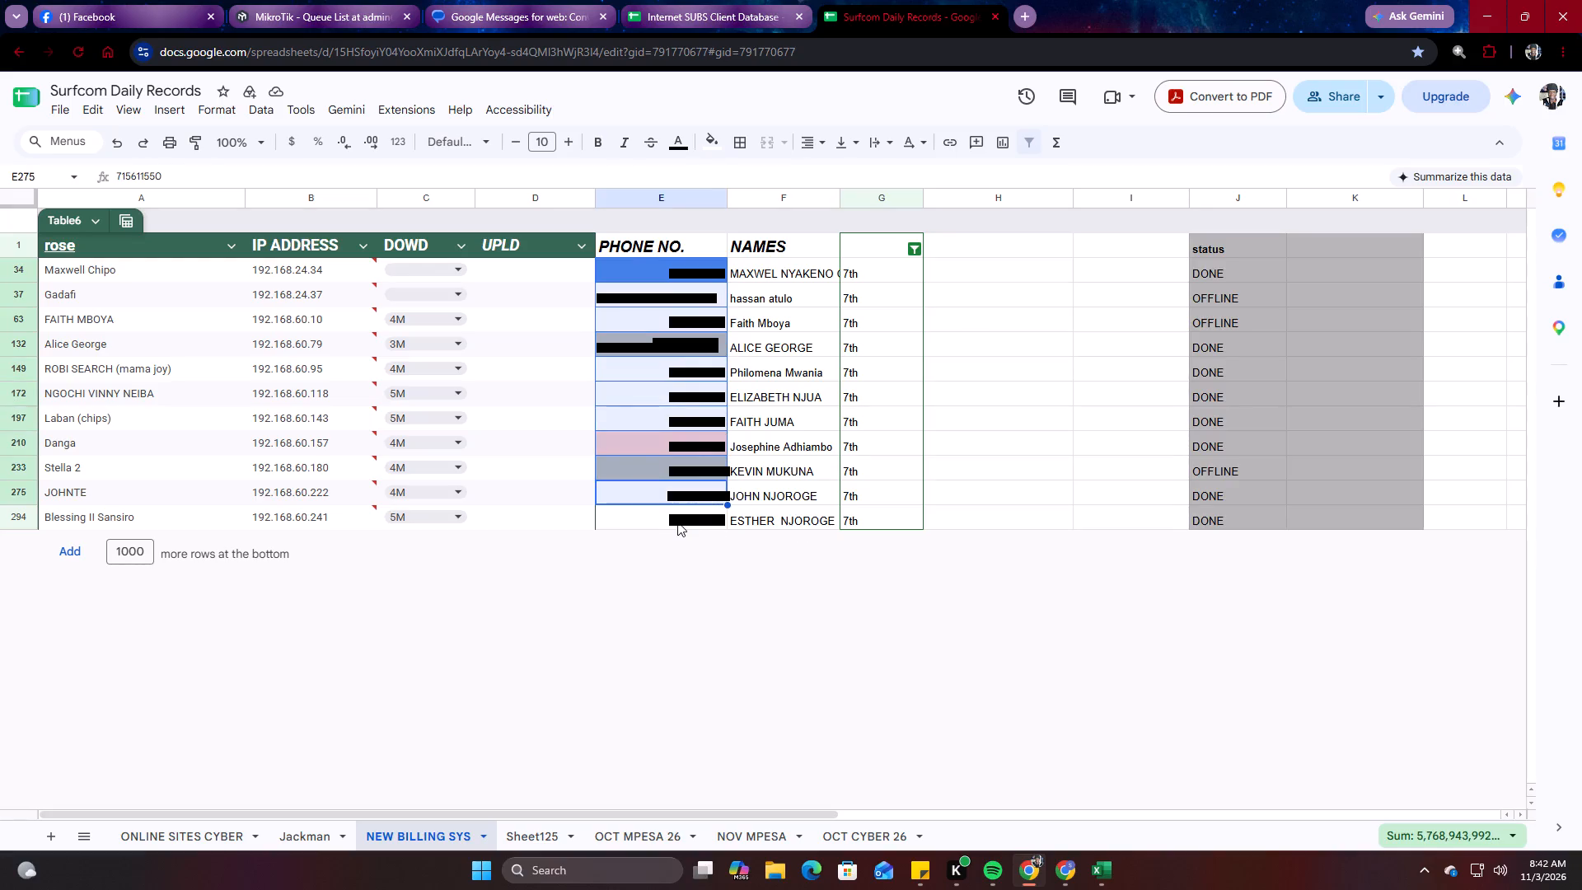
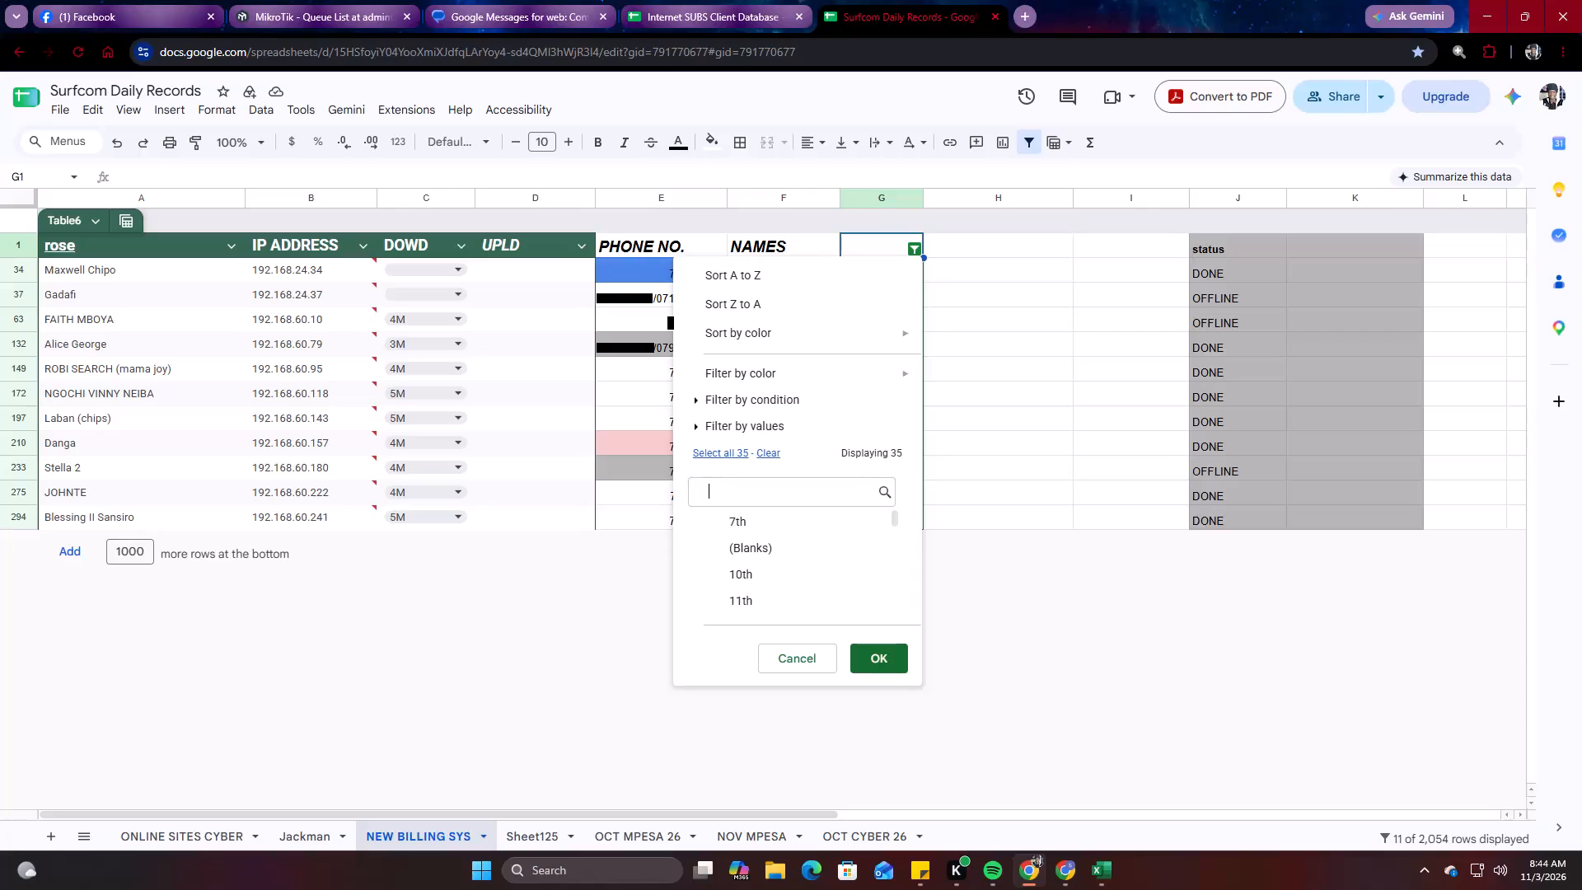
# Filter the due-date column of the NEW BILLING SYS sheet by the value 8th.
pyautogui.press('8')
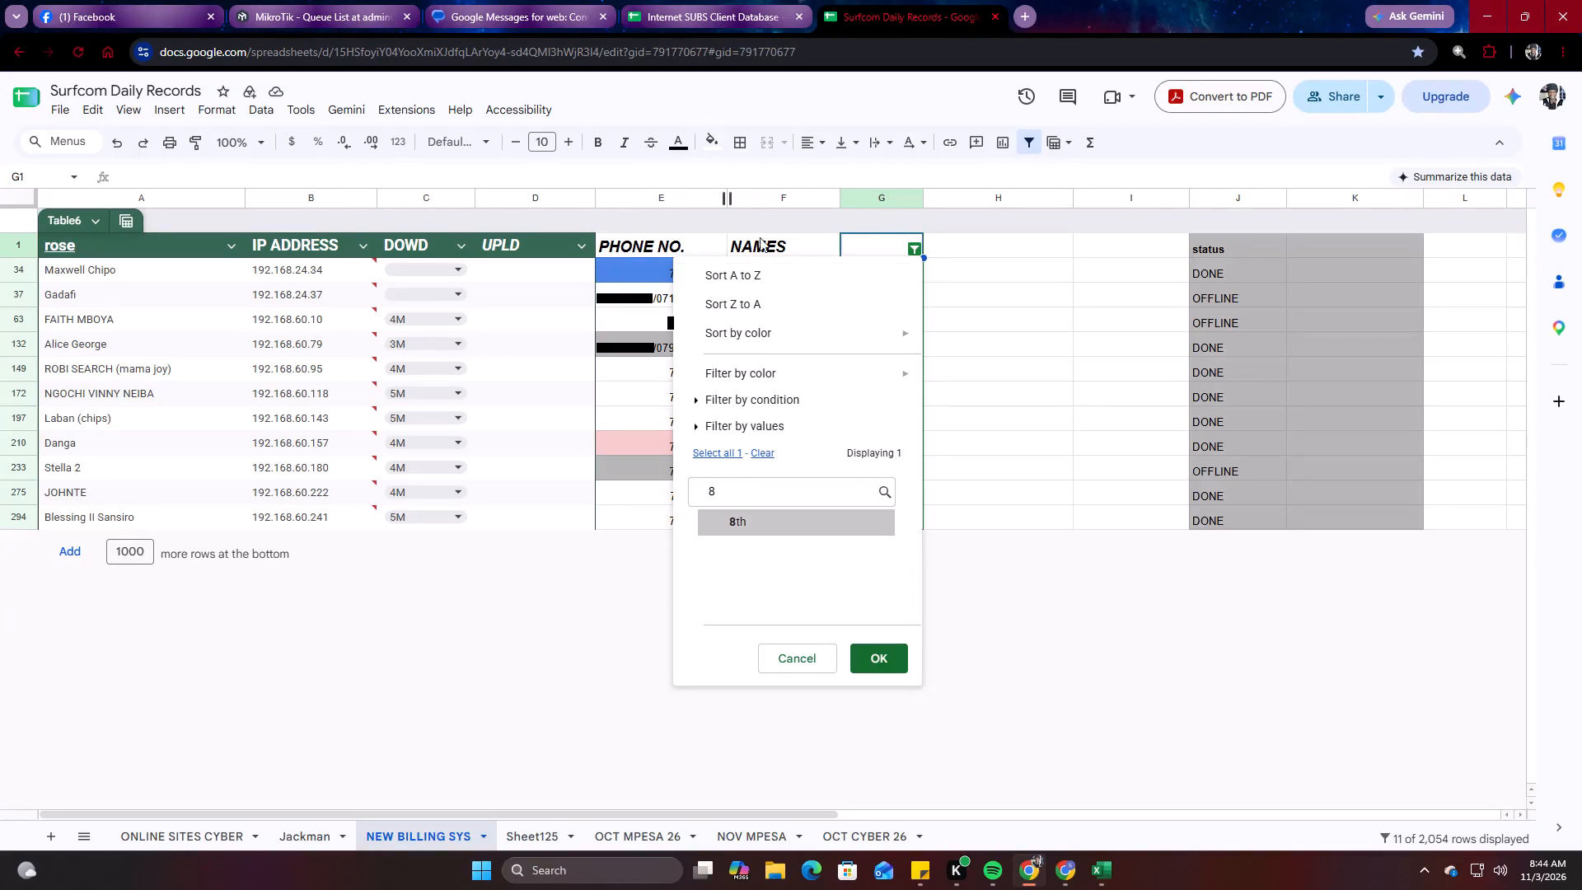
pyautogui.click(750, 528)
pyautogui.click(892, 665)
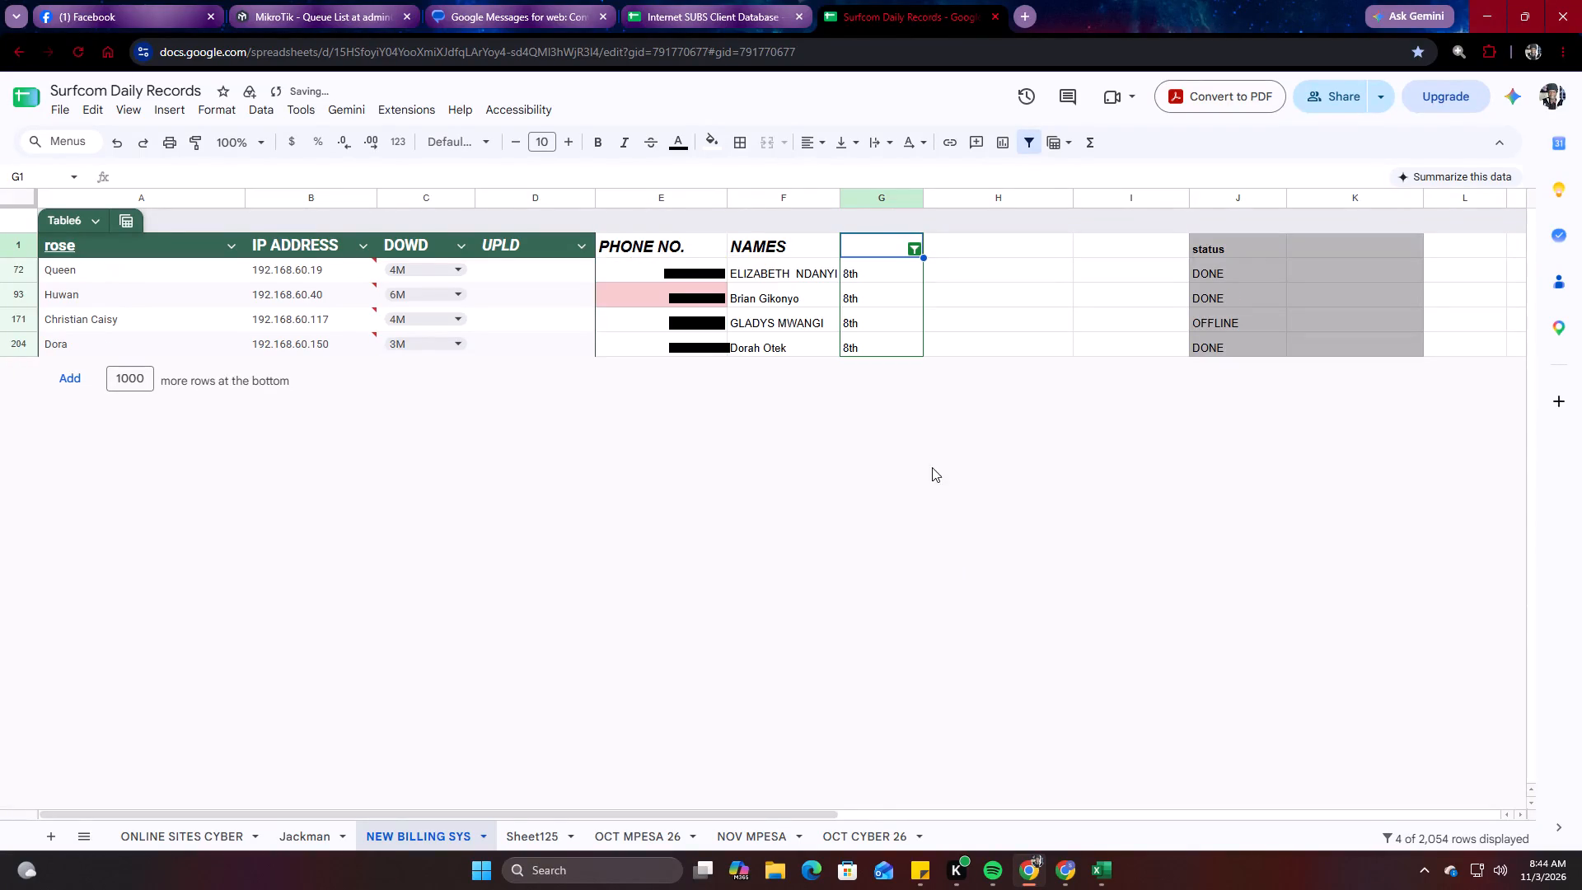
# Select the phone number cells of the filtered clients due on the 8th, going down from the Queen row.
pyautogui.click(666, 274)
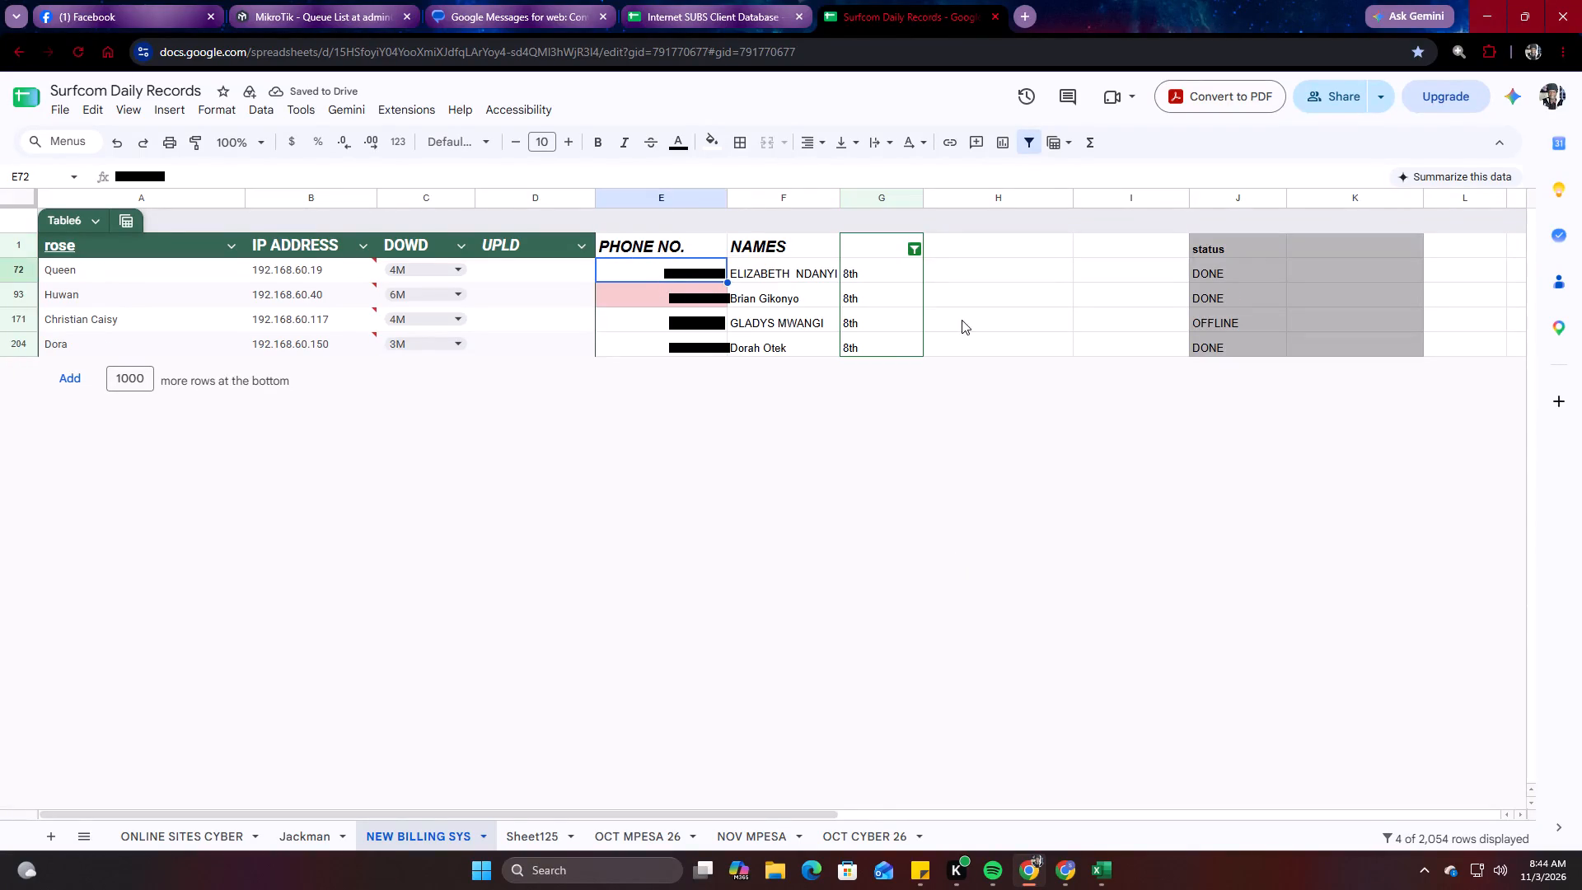
pyautogui.keyDown('ctrl'); pyautogui.click(702, 298); pyautogui.keyUp('ctrl')
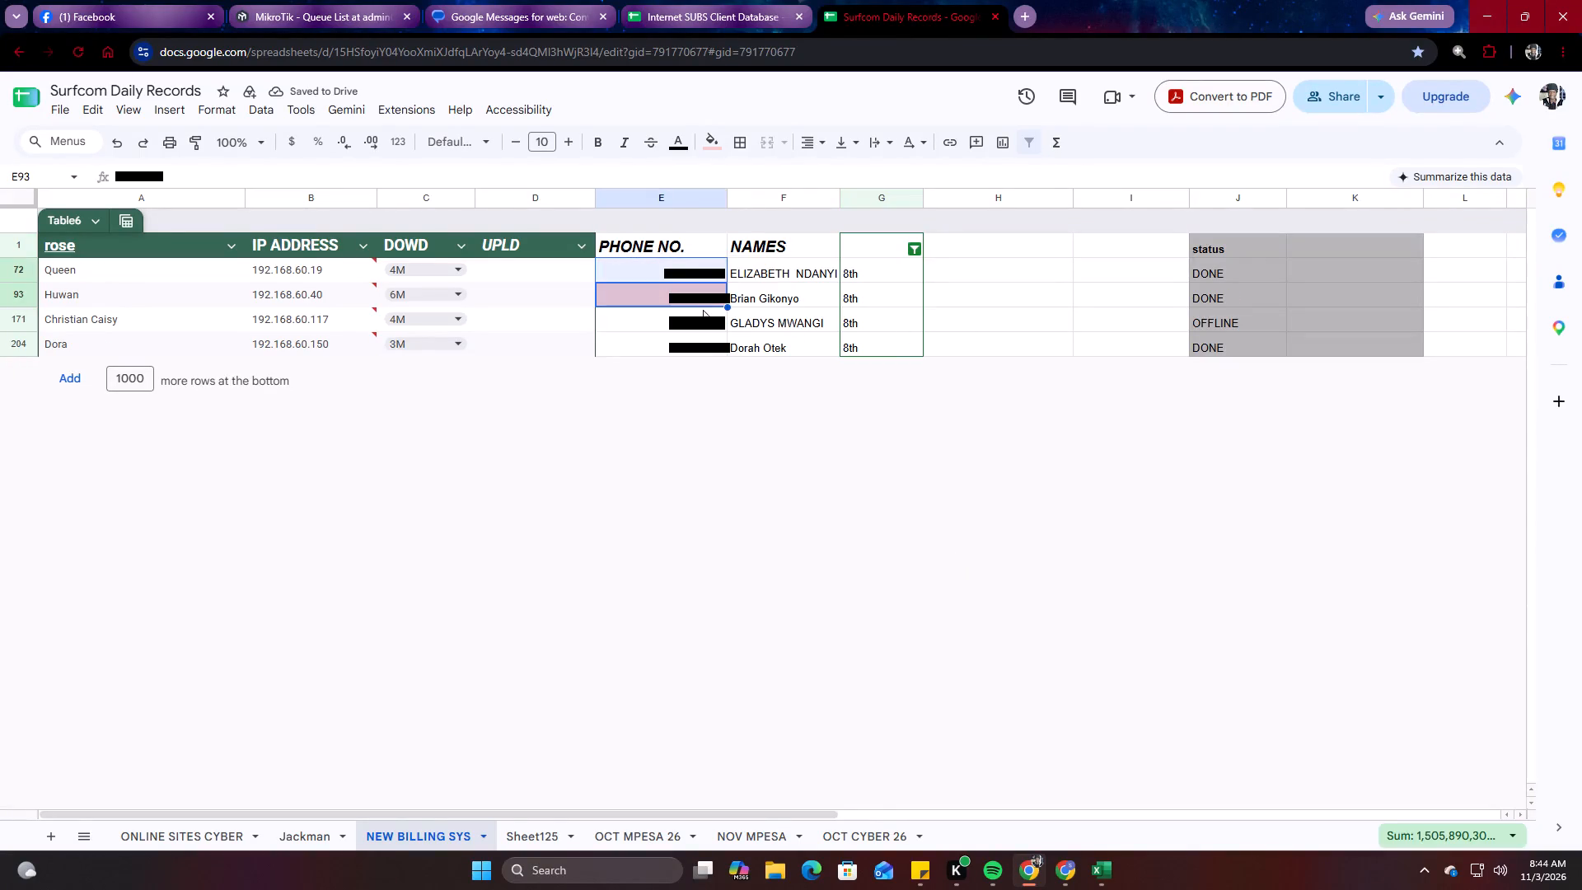
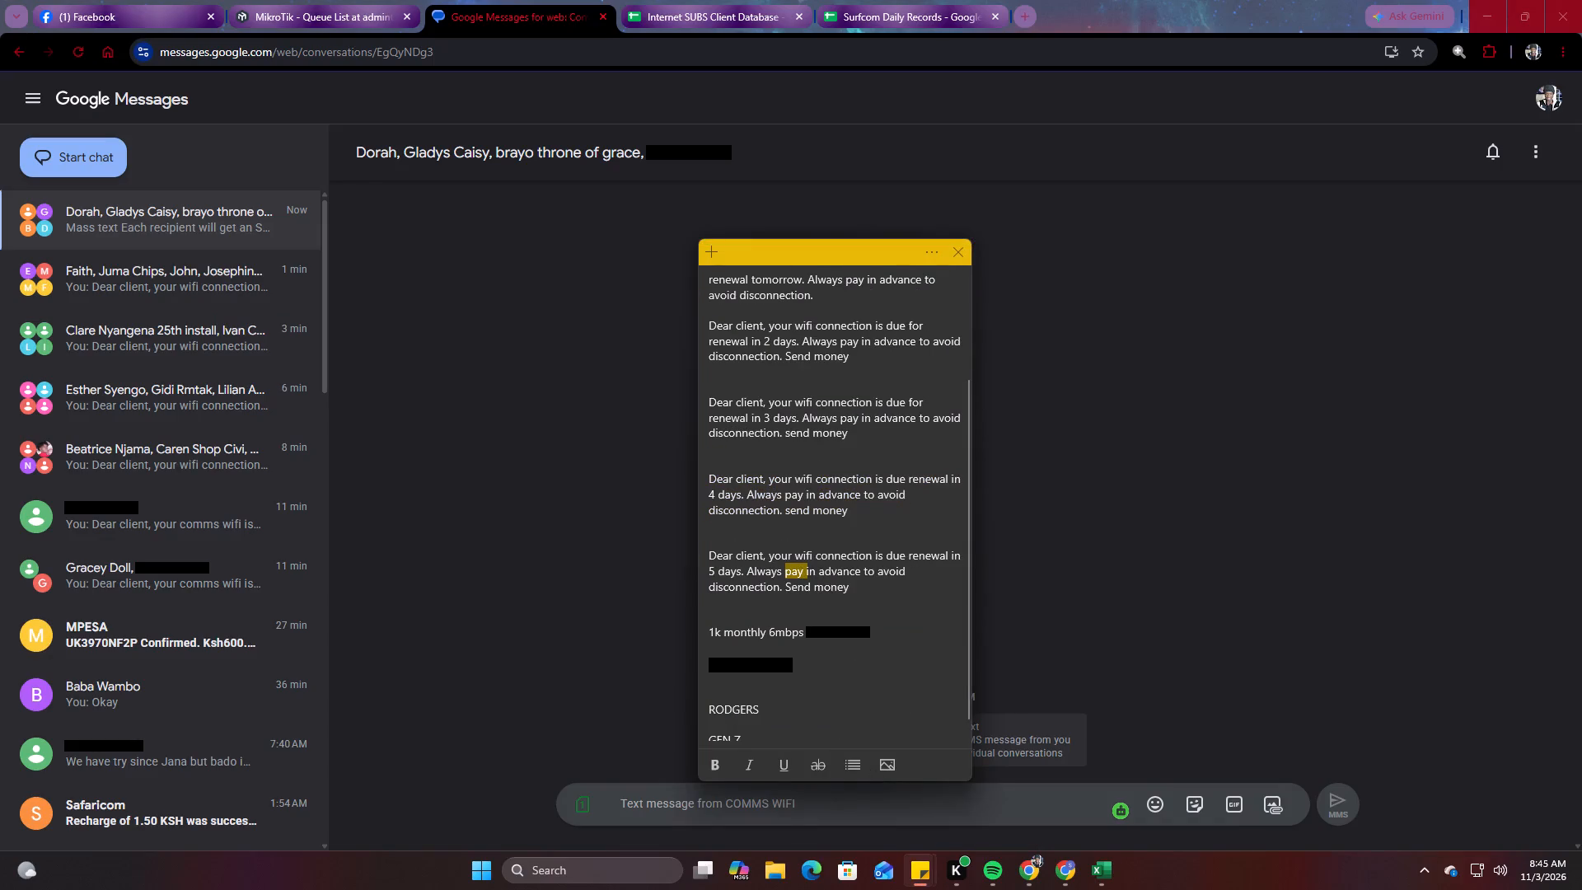
# Select the whole sticky-note reminder template for clients whose wifi connection is due for renewal in 5 days.
pyautogui.rightClick(804, 569)
pyautogui.tripleClick(788, 568)
pyautogui.click(788, 568)
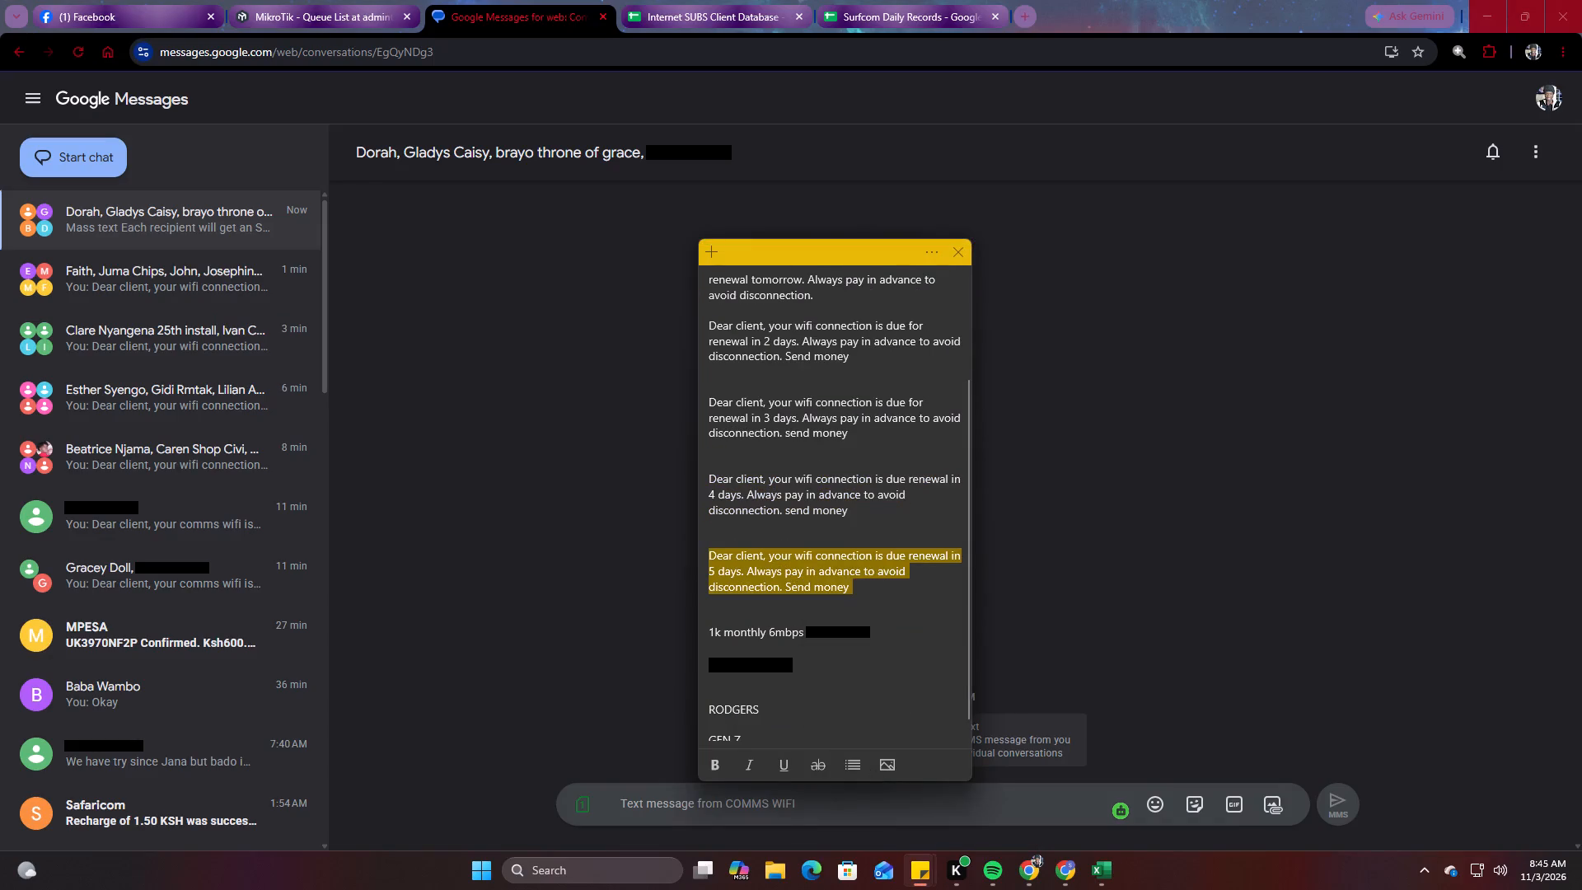
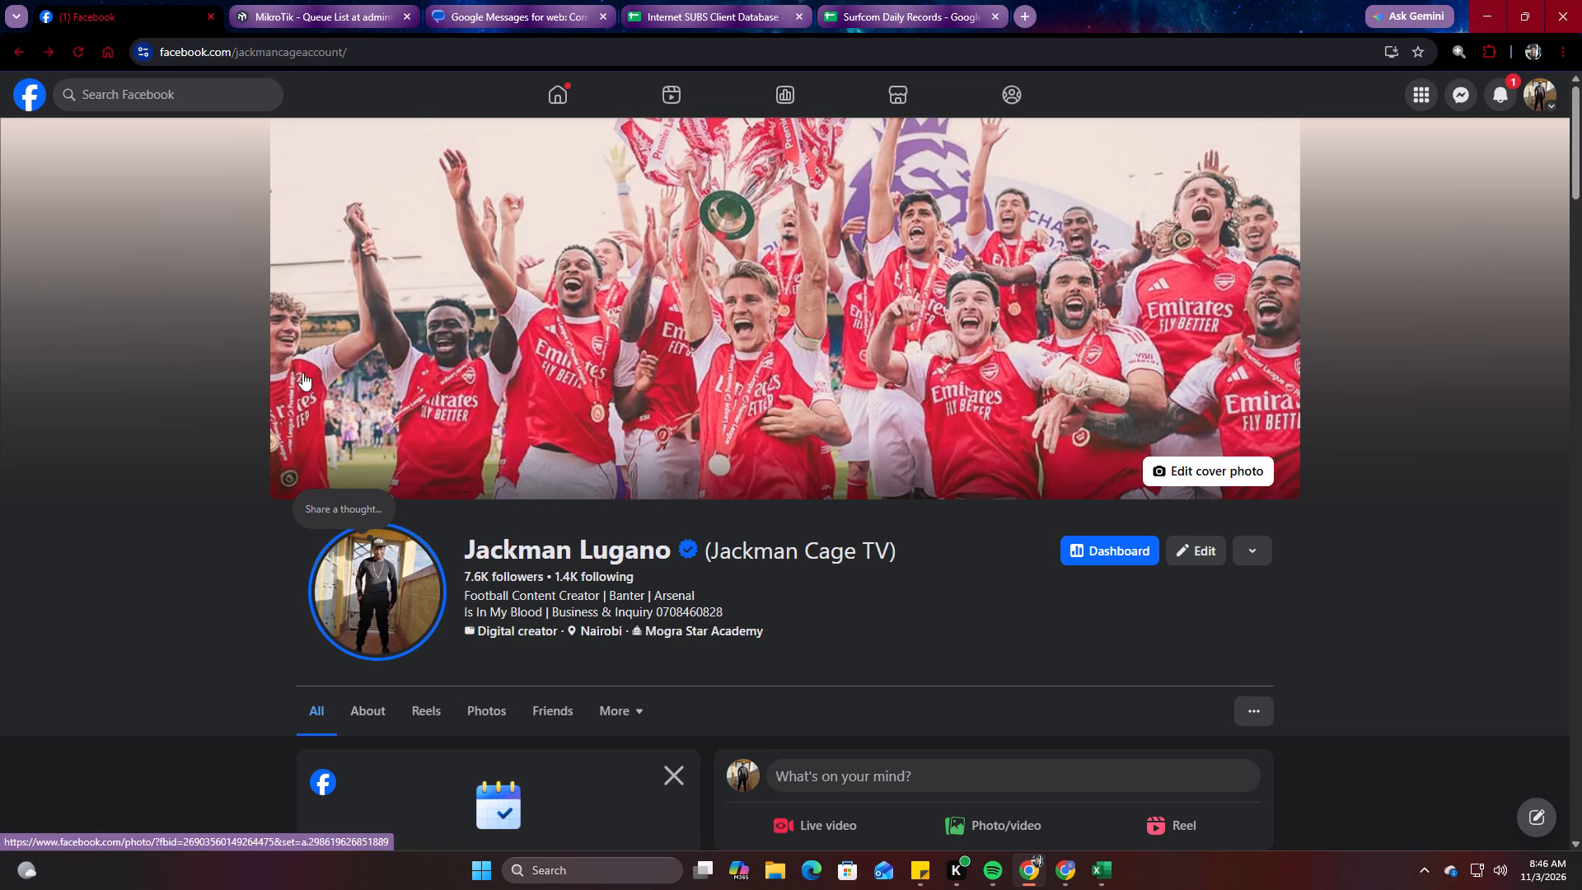
# Look over the Facebook profile page, examining the latest posts and the profile details.
pyautogui.scroll(-6, 928, 400)
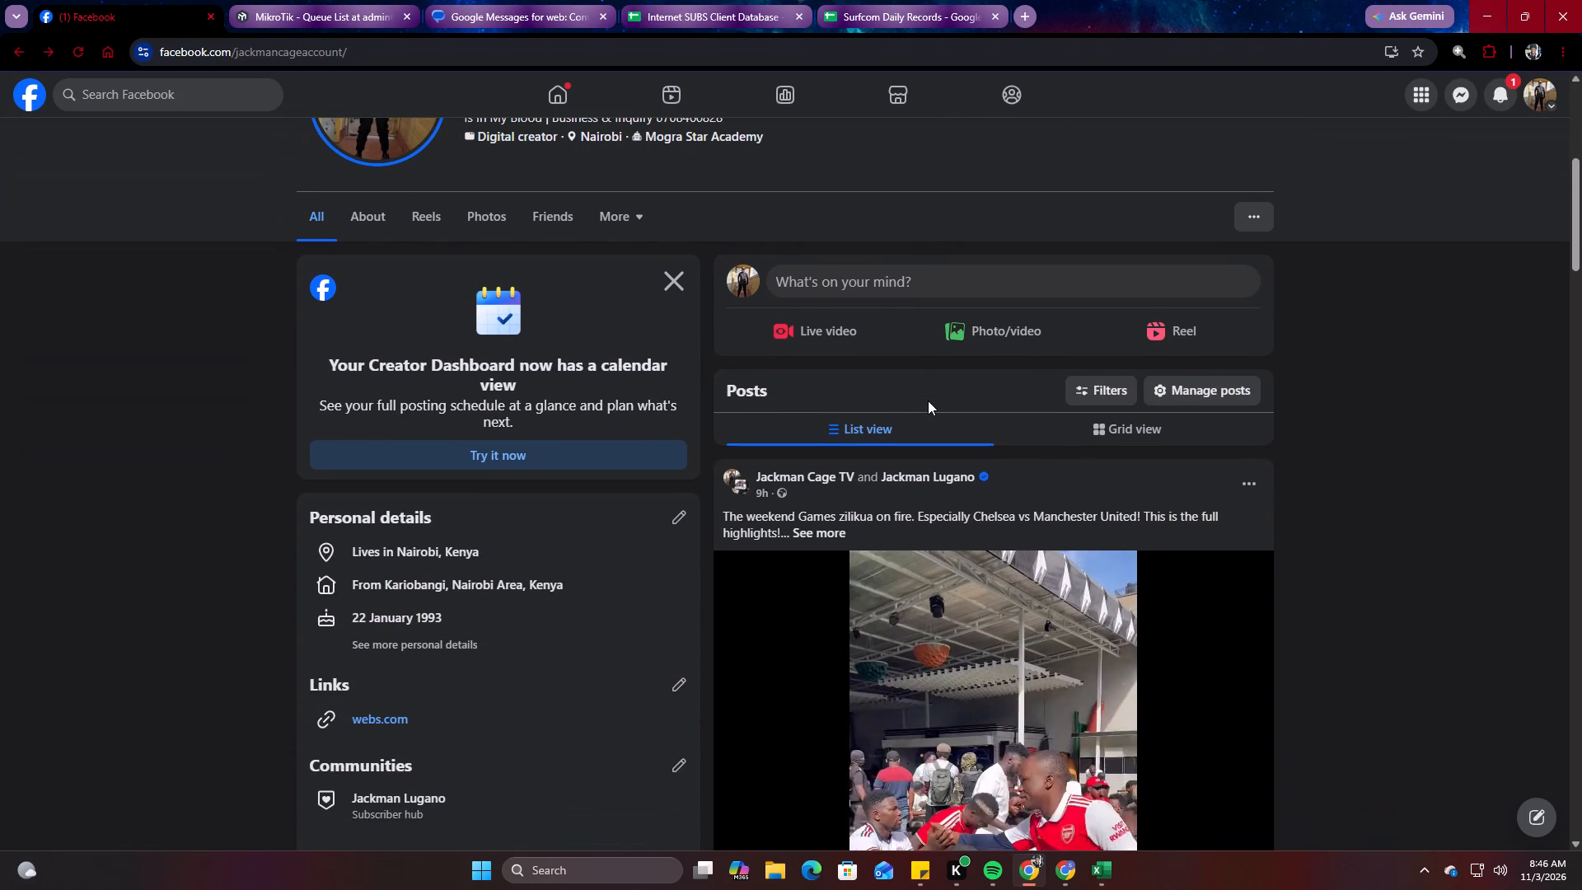
pyautogui.scroll(-6, 918, 392)
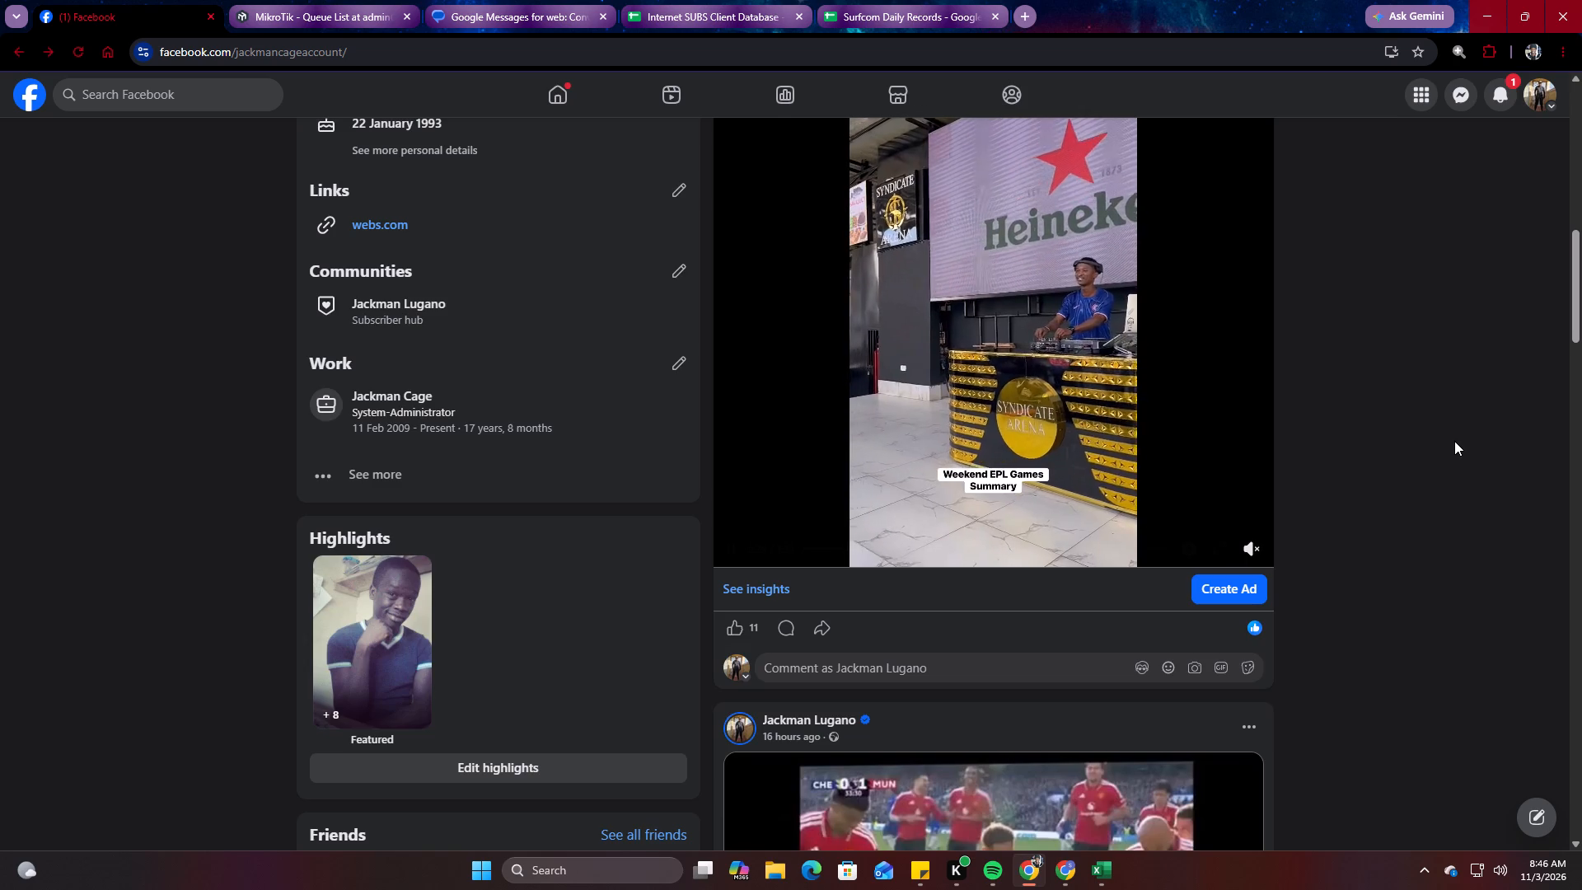
pyautogui.scroll(4, 1455, 441)
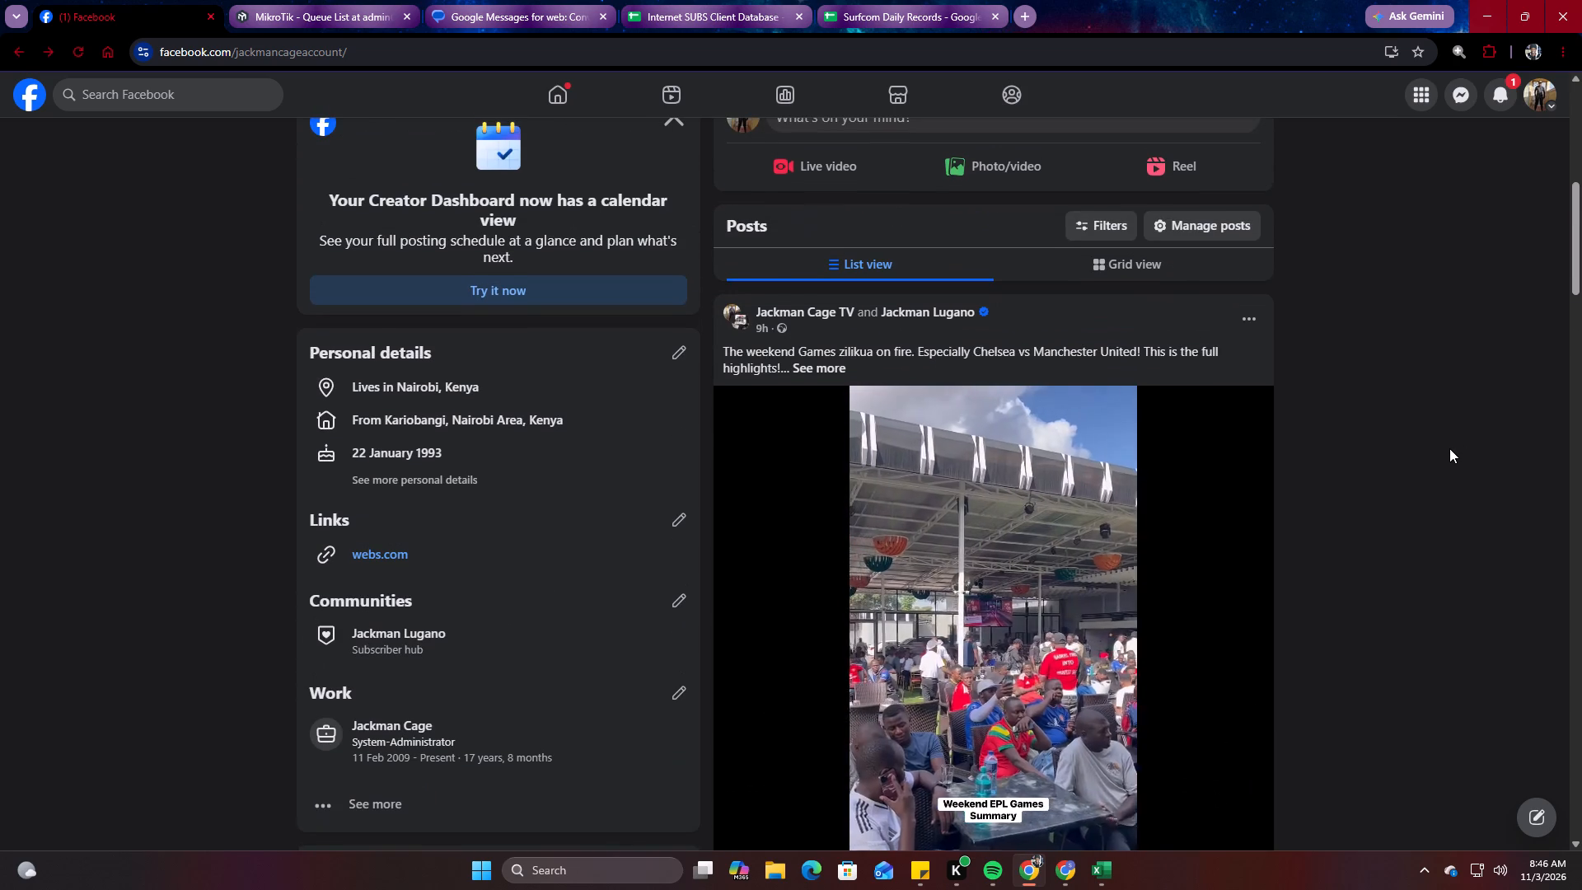
pyautogui.scroll(4, 1449, 448)
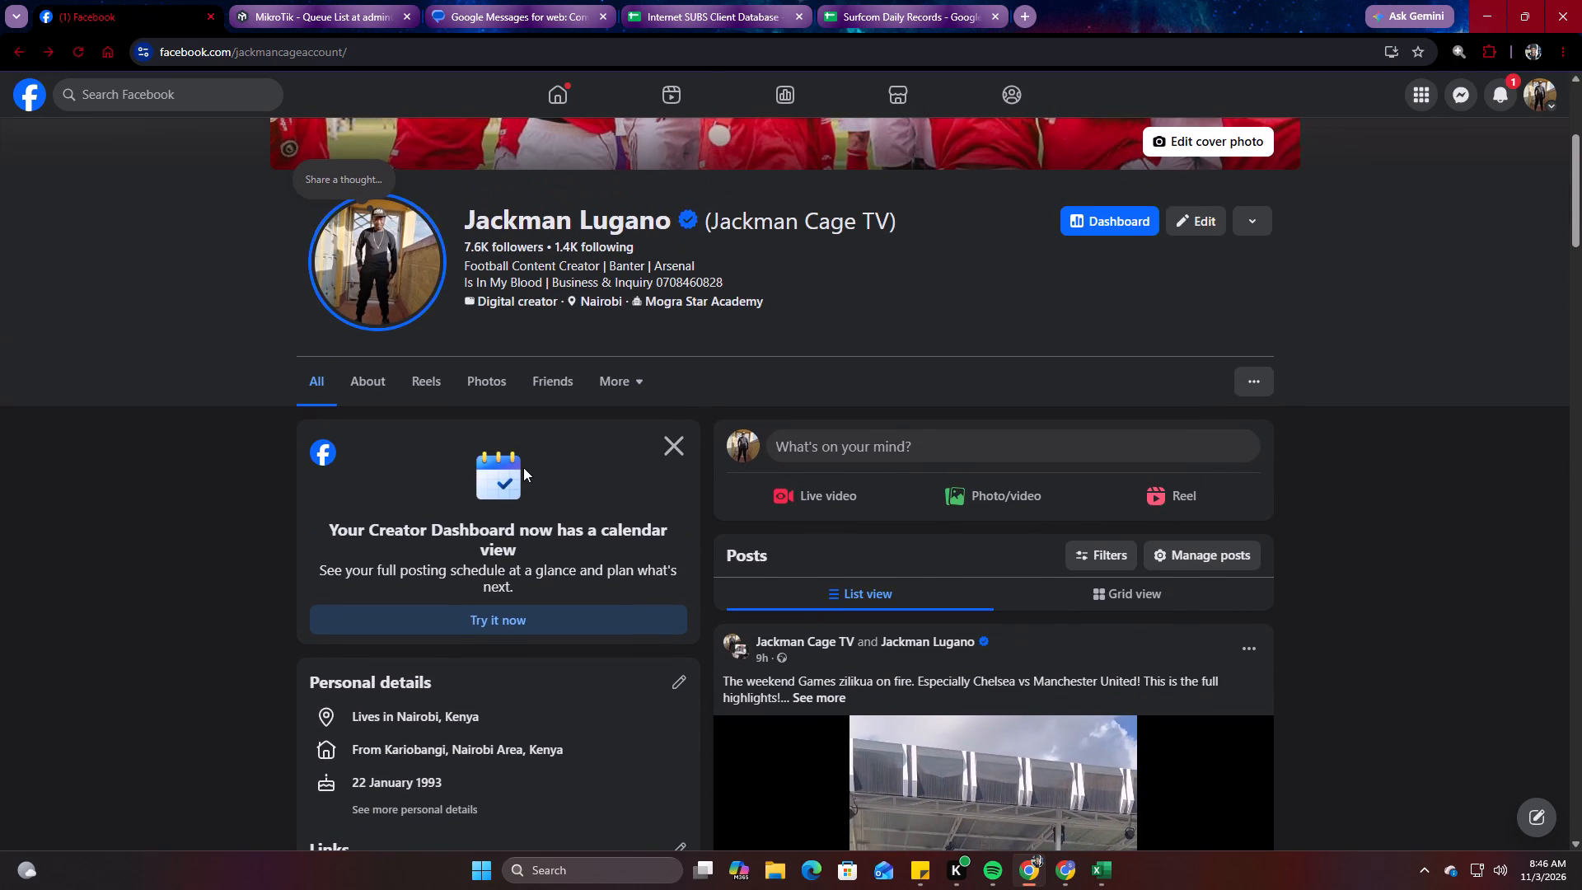
# Dismiss the Creator Dashboard calendar view notice on the Facebook profile page.
pyautogui.click(673, 442)
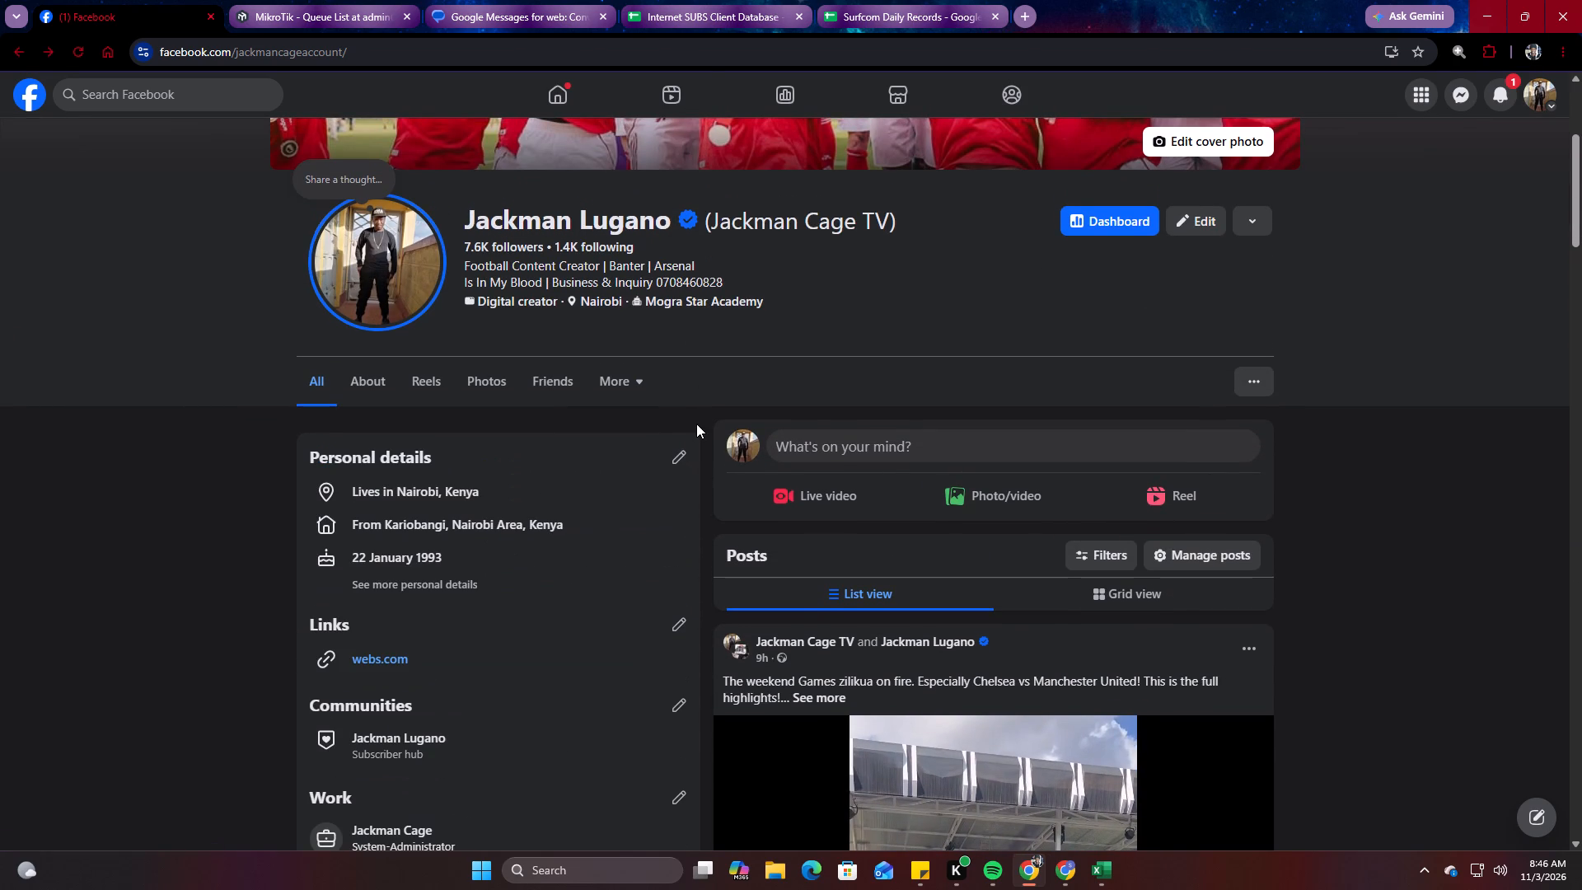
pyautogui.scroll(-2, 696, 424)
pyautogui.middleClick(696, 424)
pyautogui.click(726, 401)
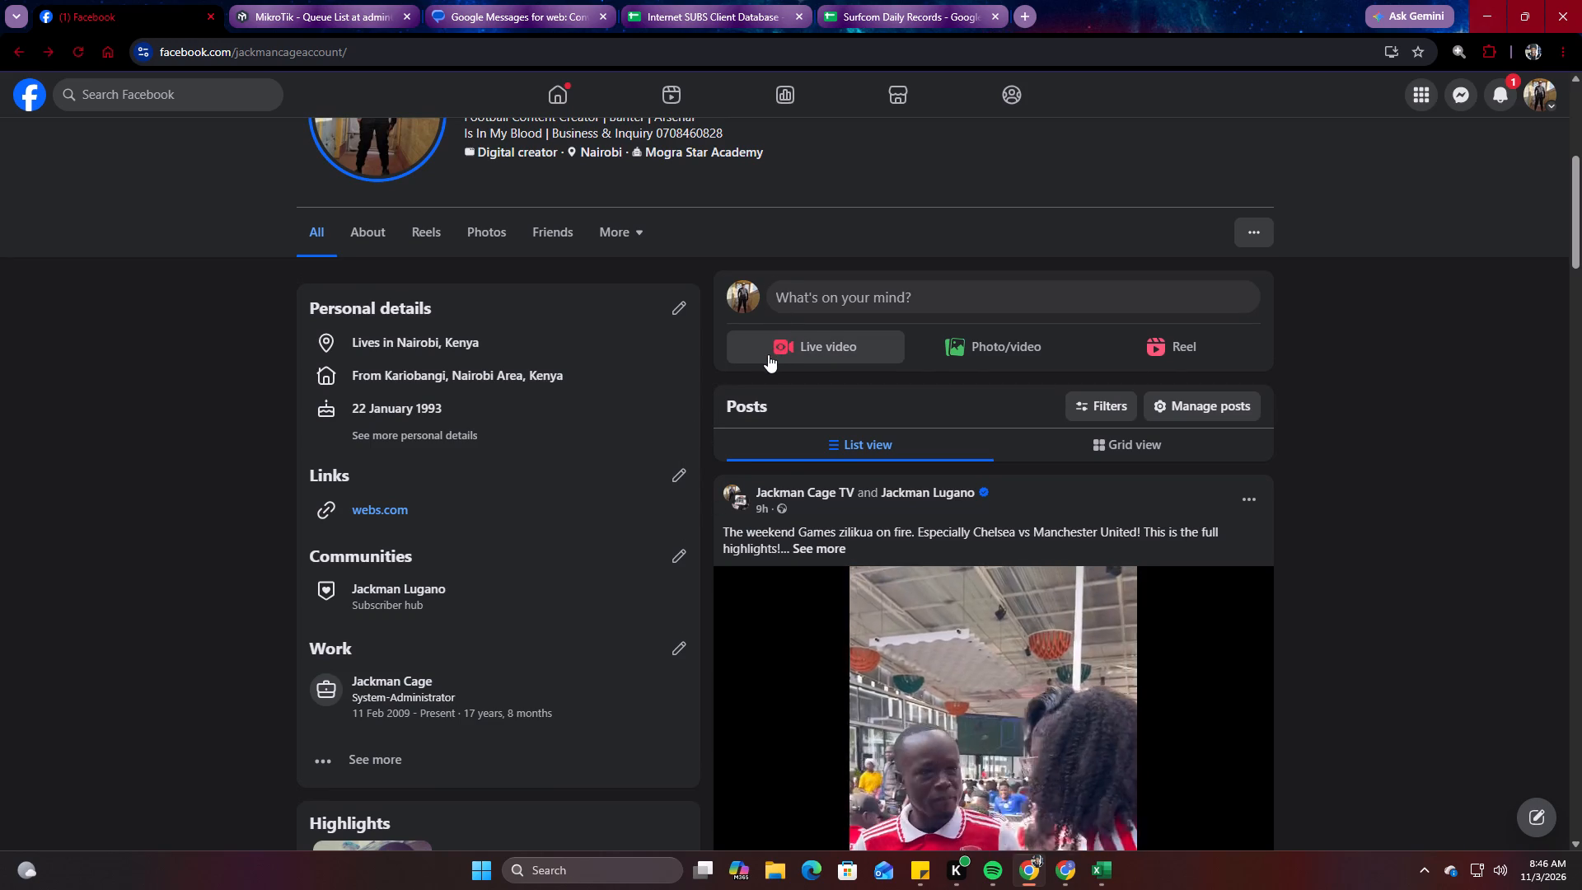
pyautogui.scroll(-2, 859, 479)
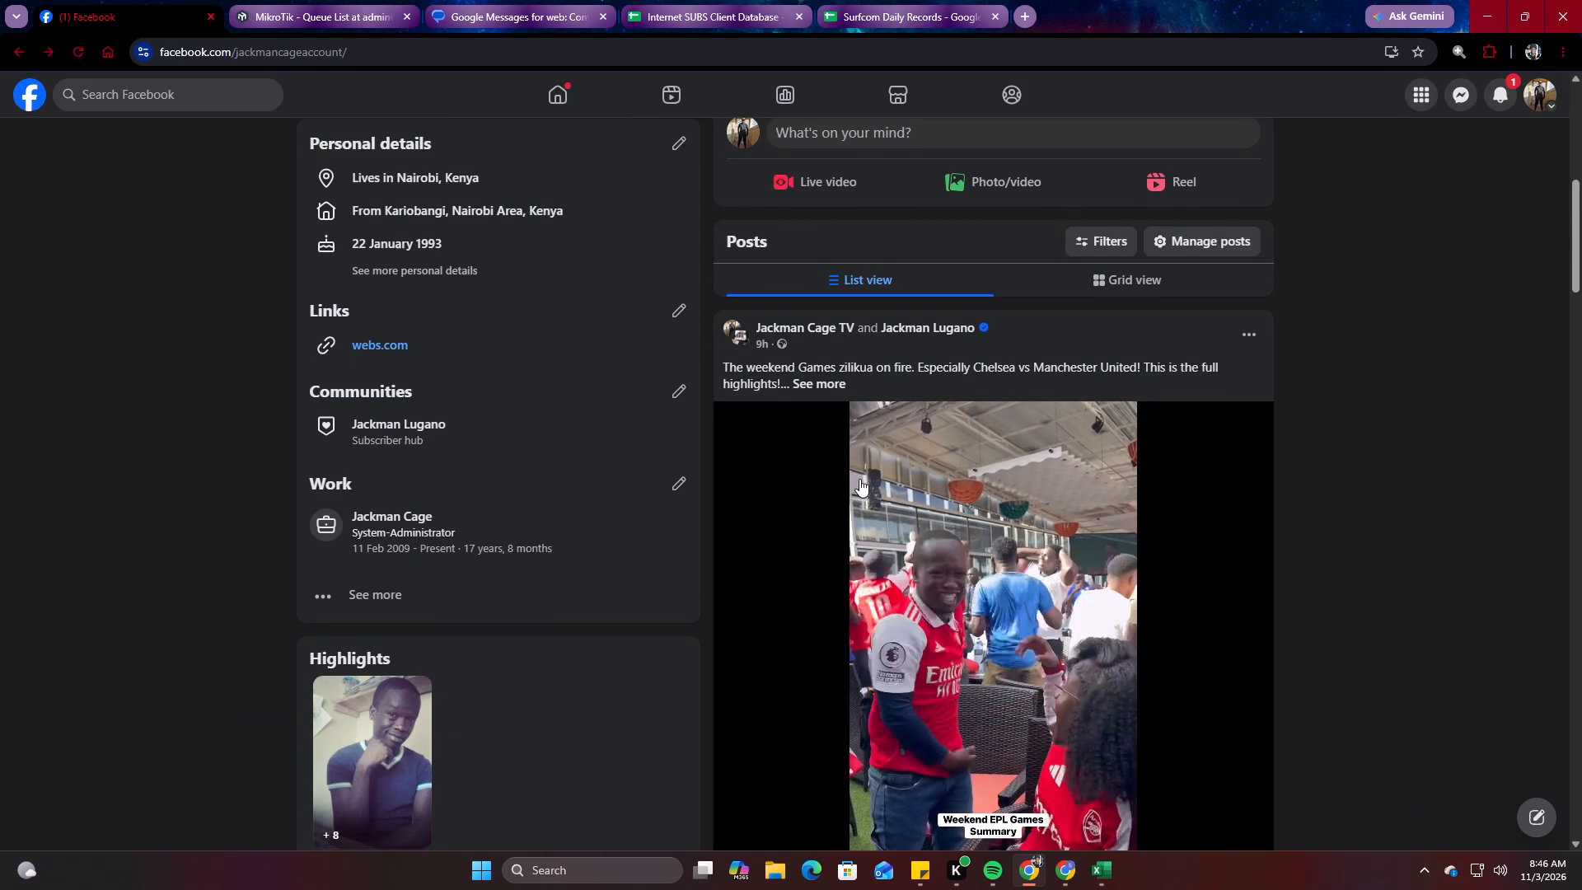
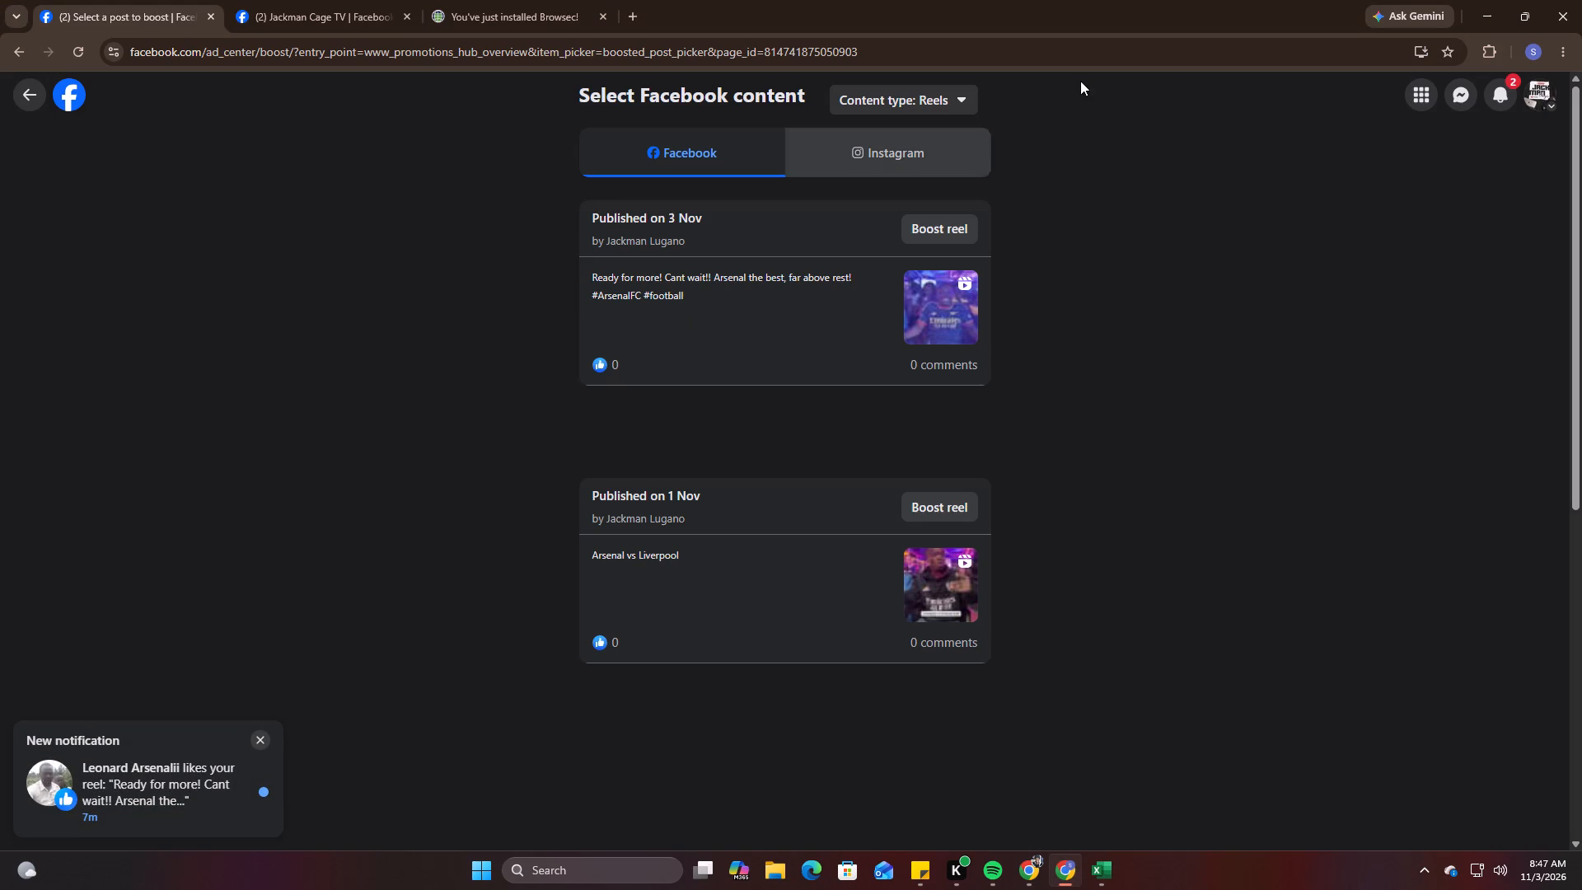
# Close the Browsec VPN installation page in Google Chrome.
pyautogui.click(528, 0)
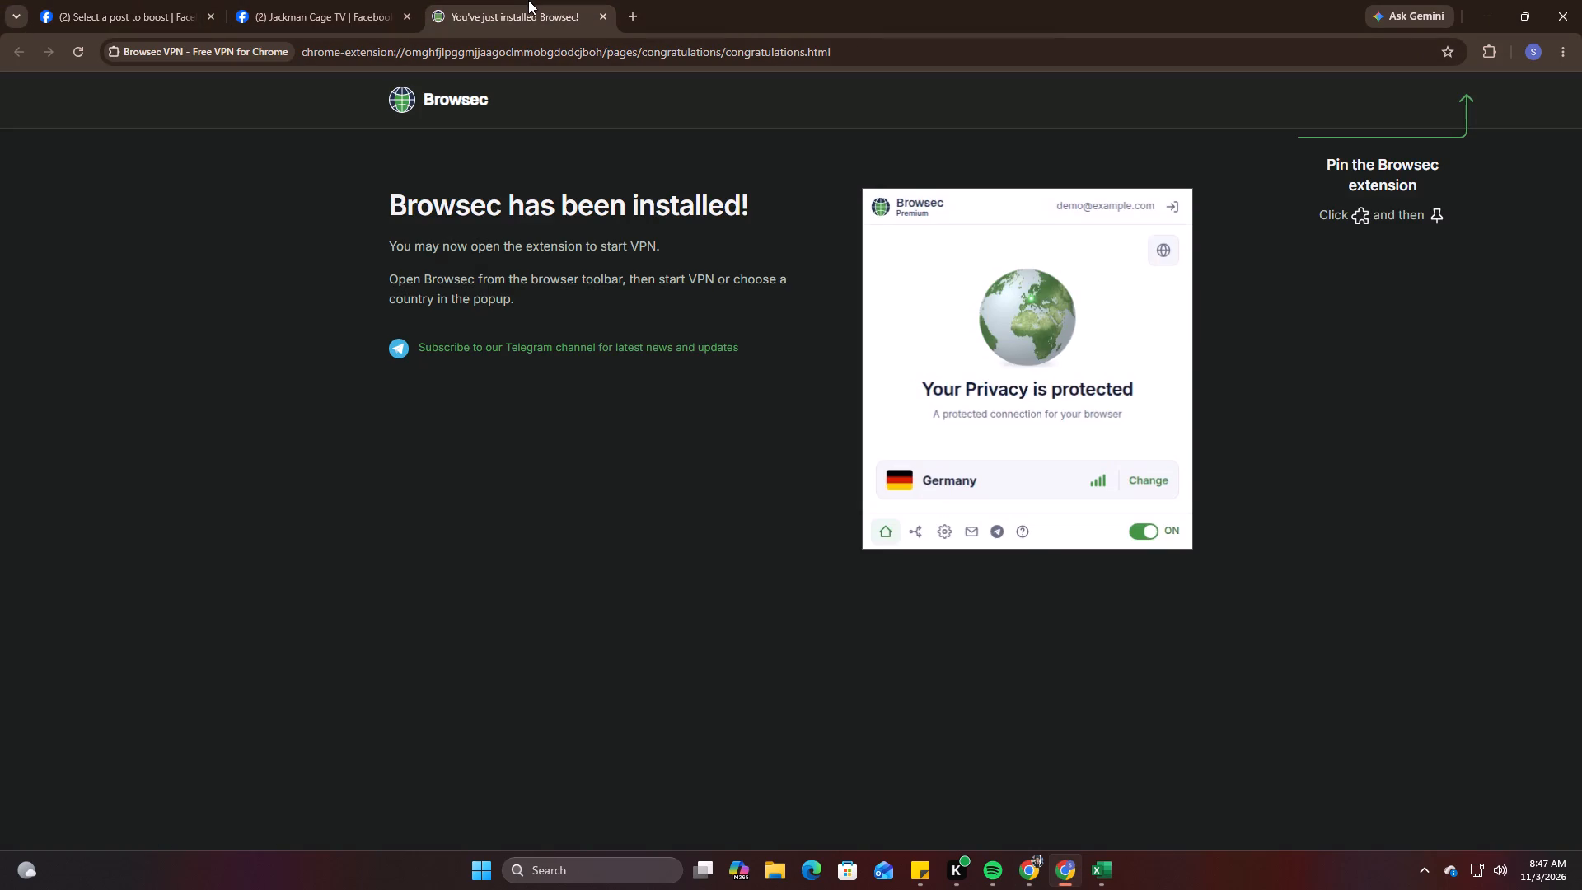
pyautogui.click(600, 19)
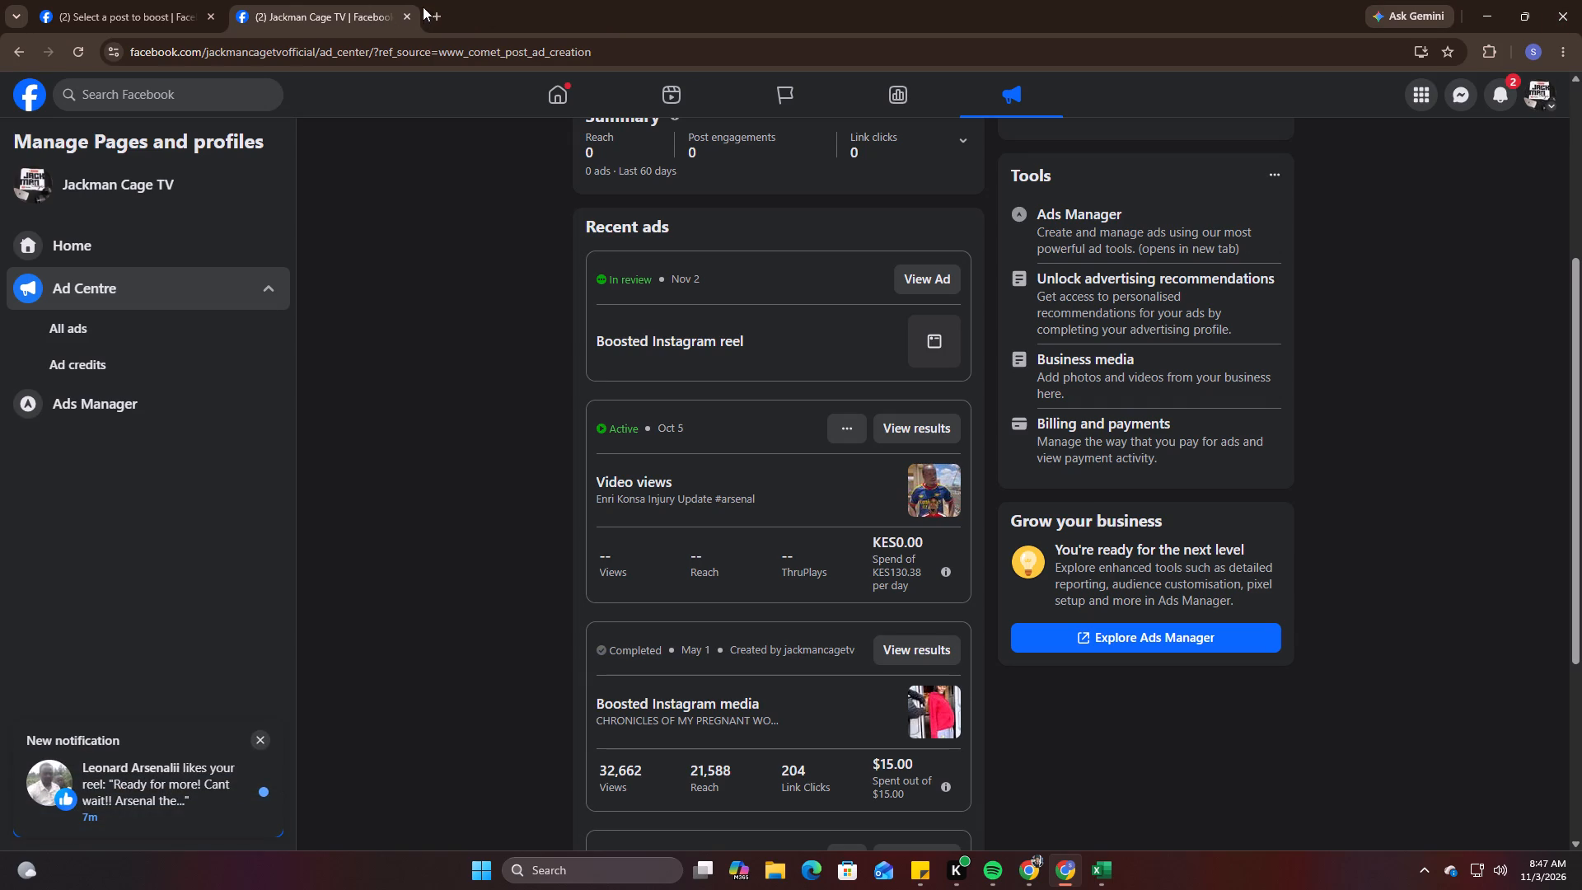
# Open a new blank browser tab in the Chrome window with the Facebook pages.
pyautogui.click(429, 16)
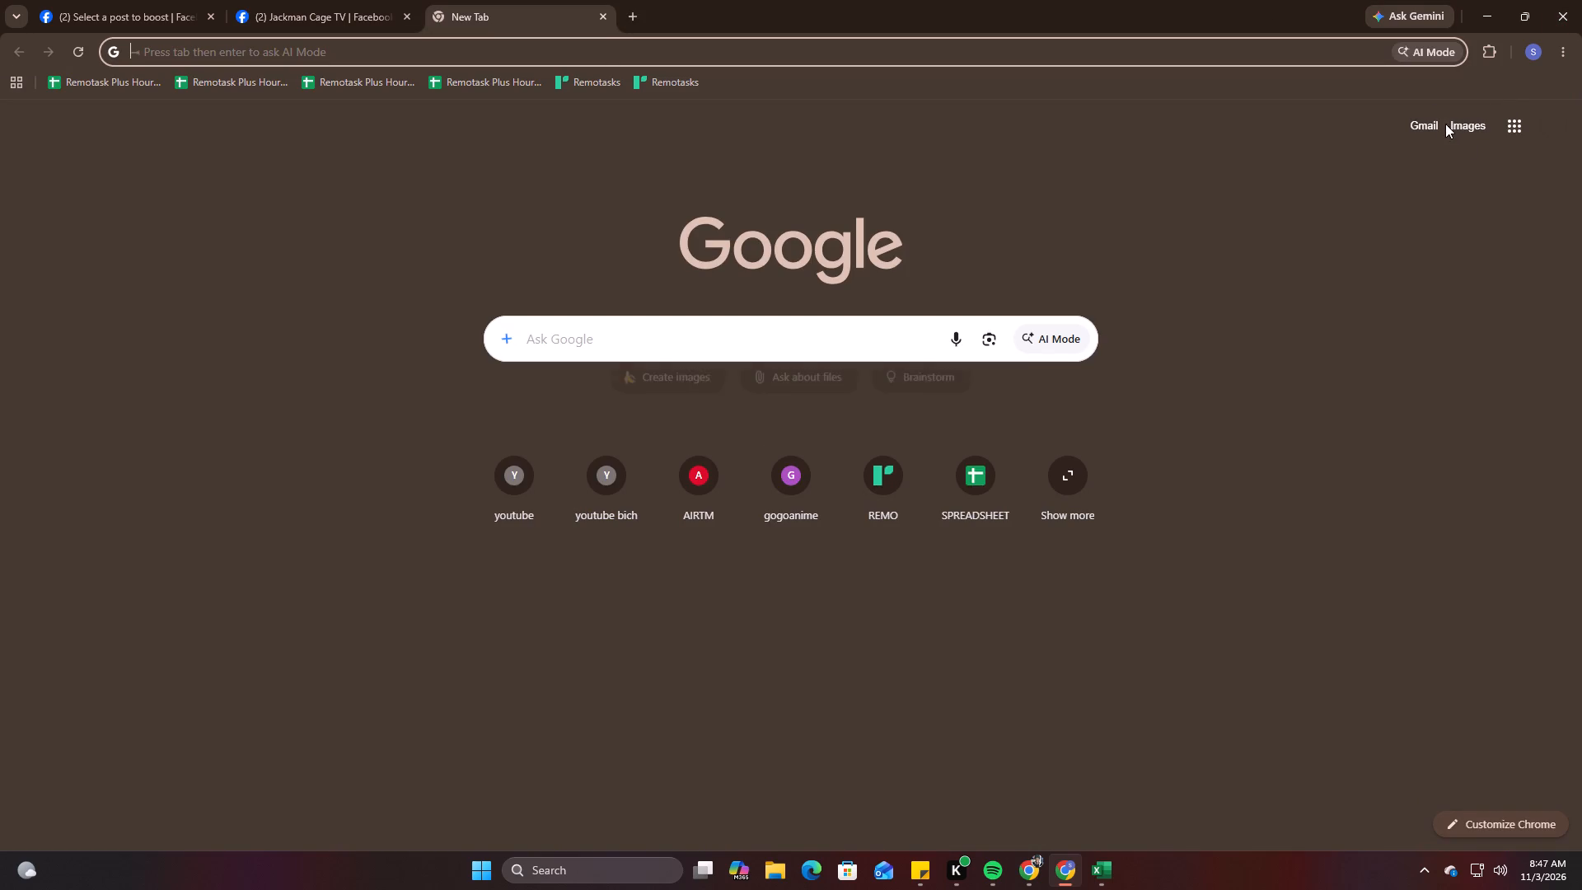
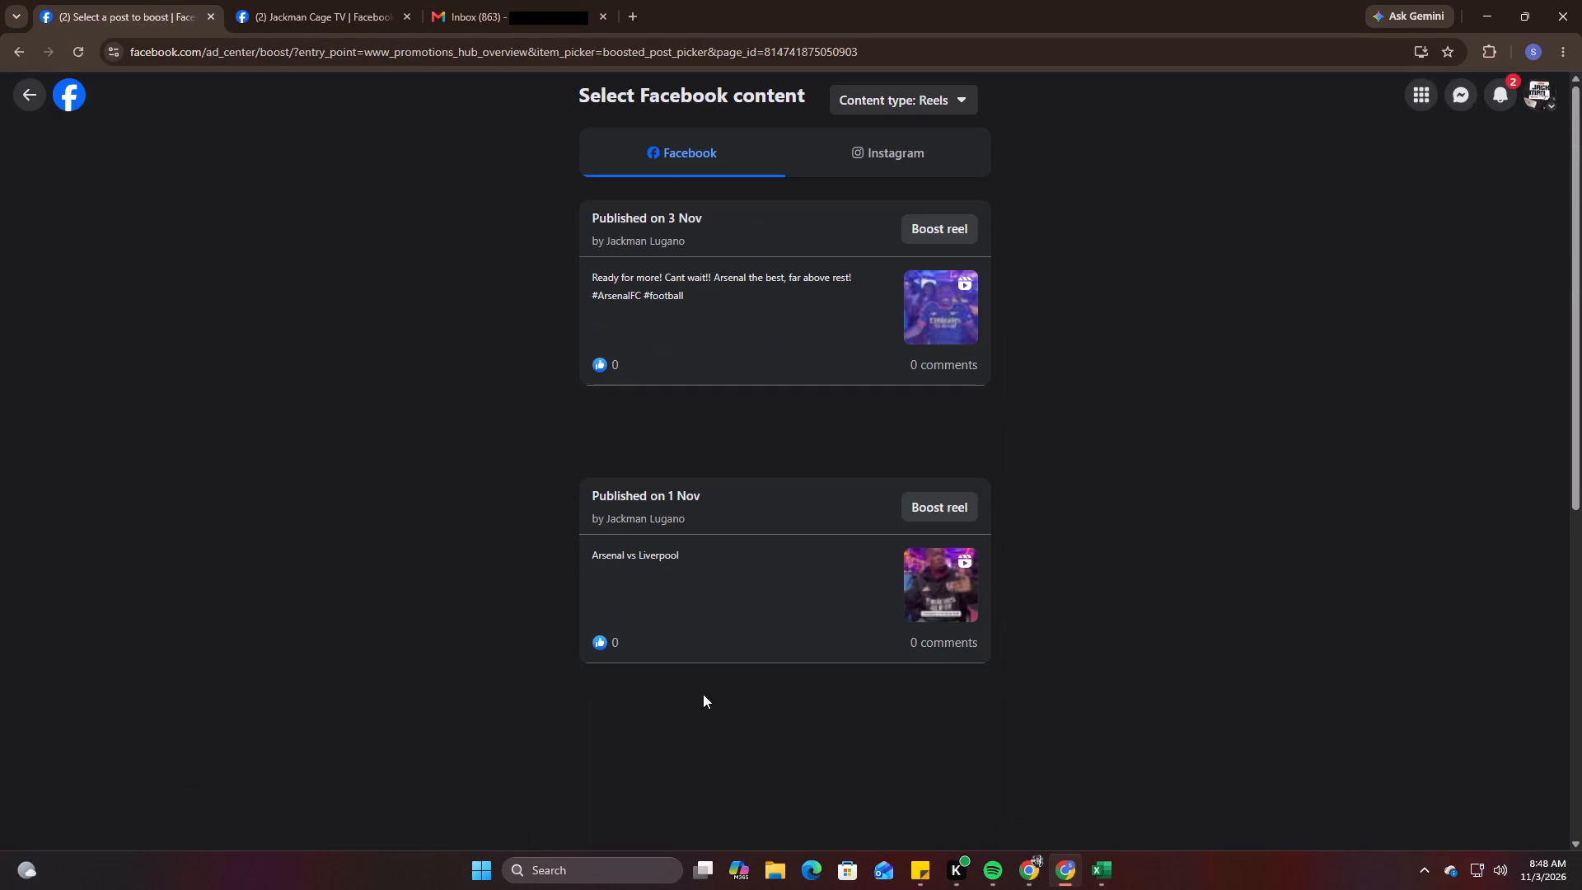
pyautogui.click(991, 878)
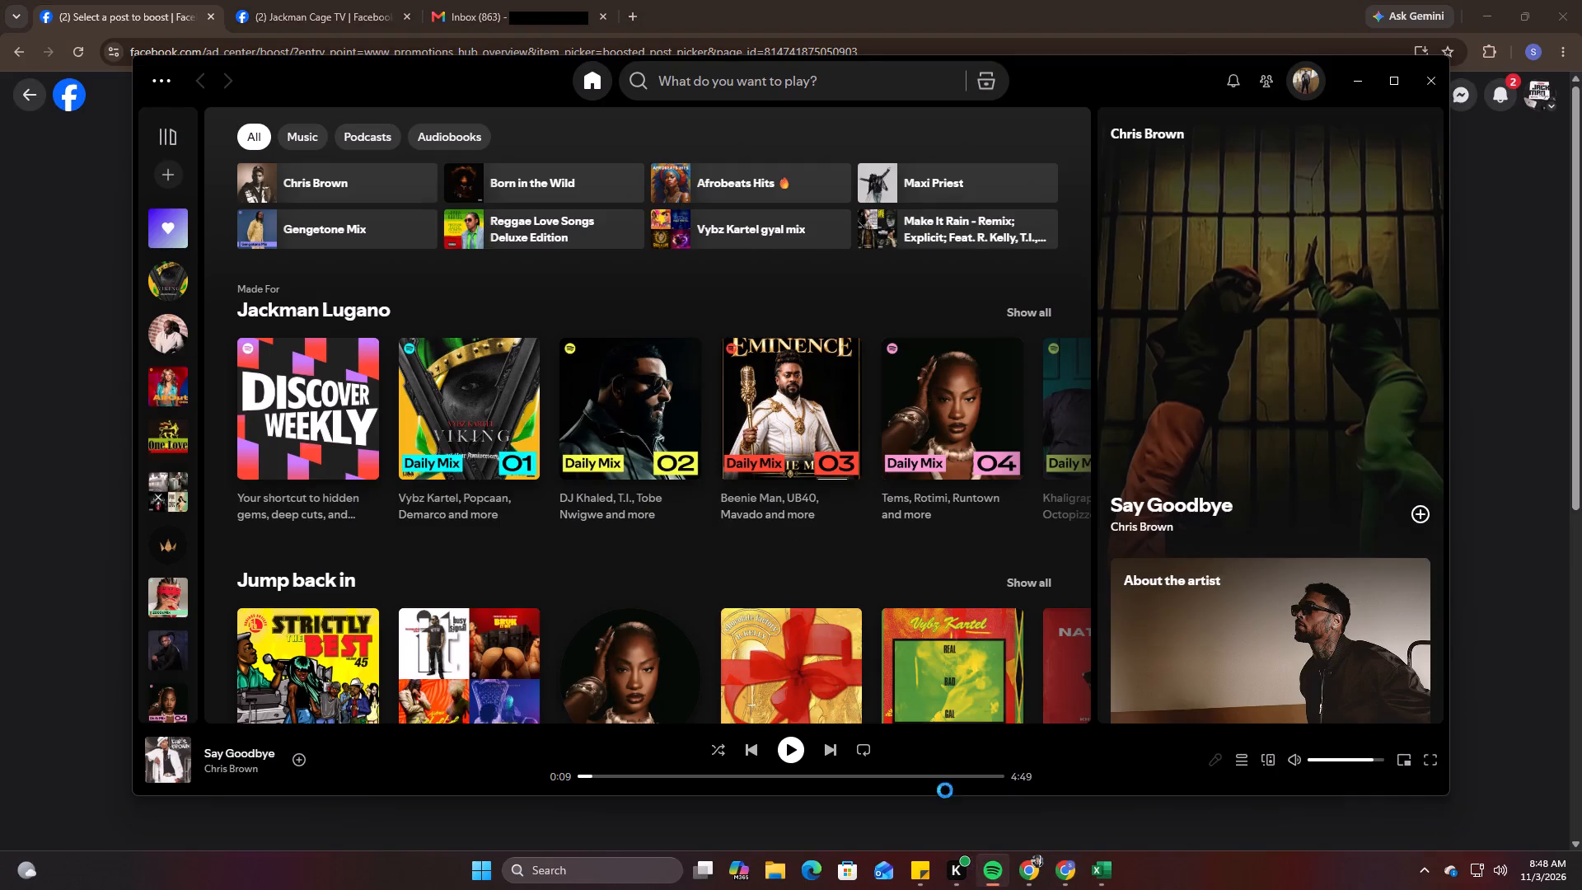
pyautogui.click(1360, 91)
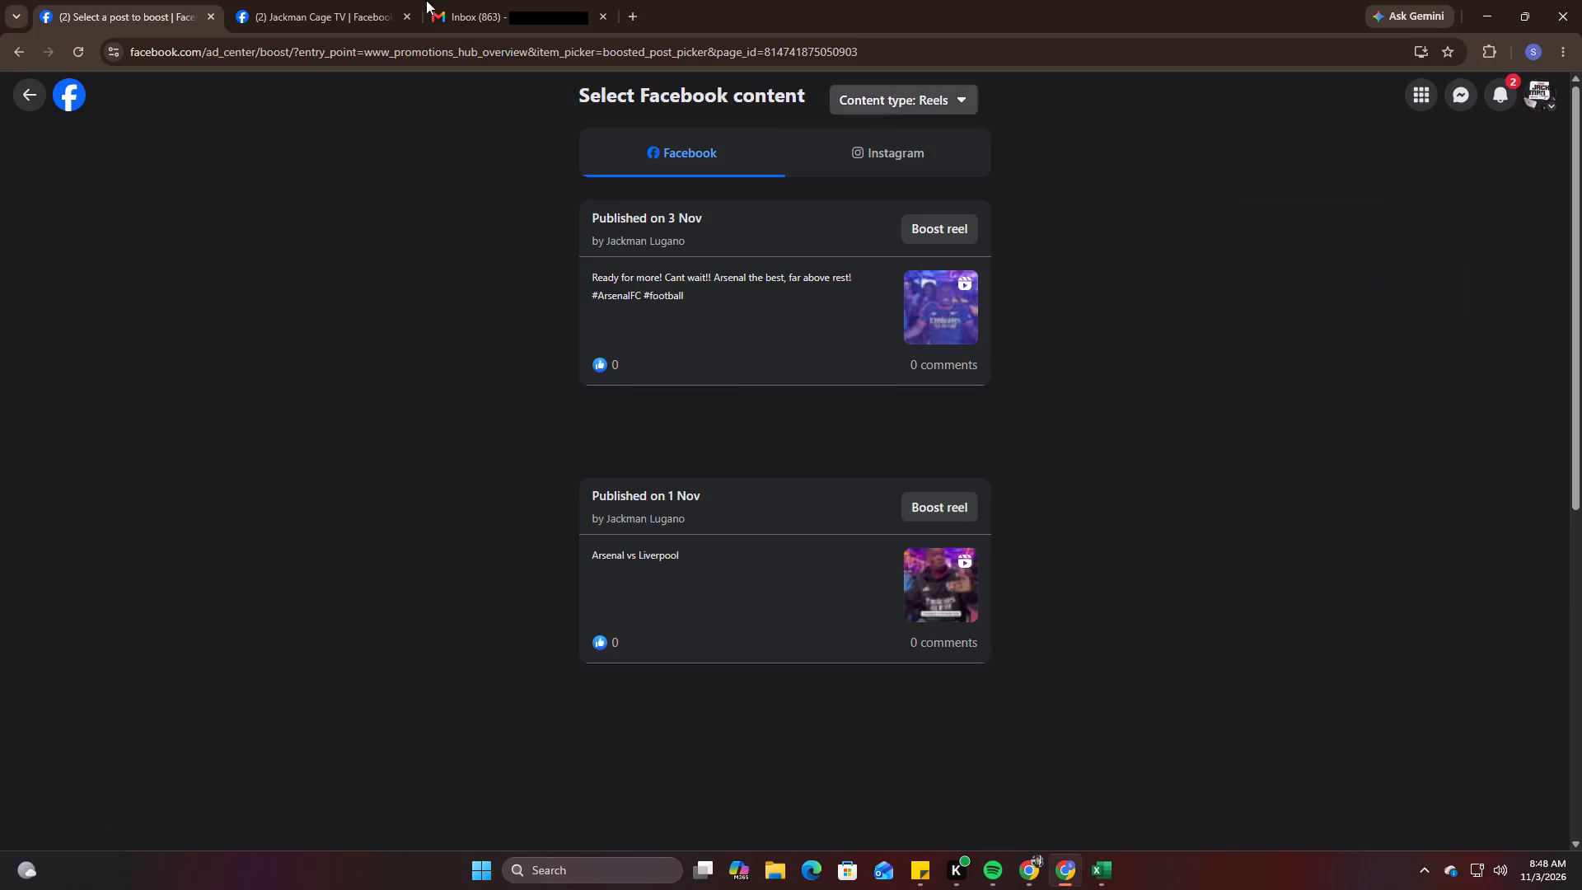
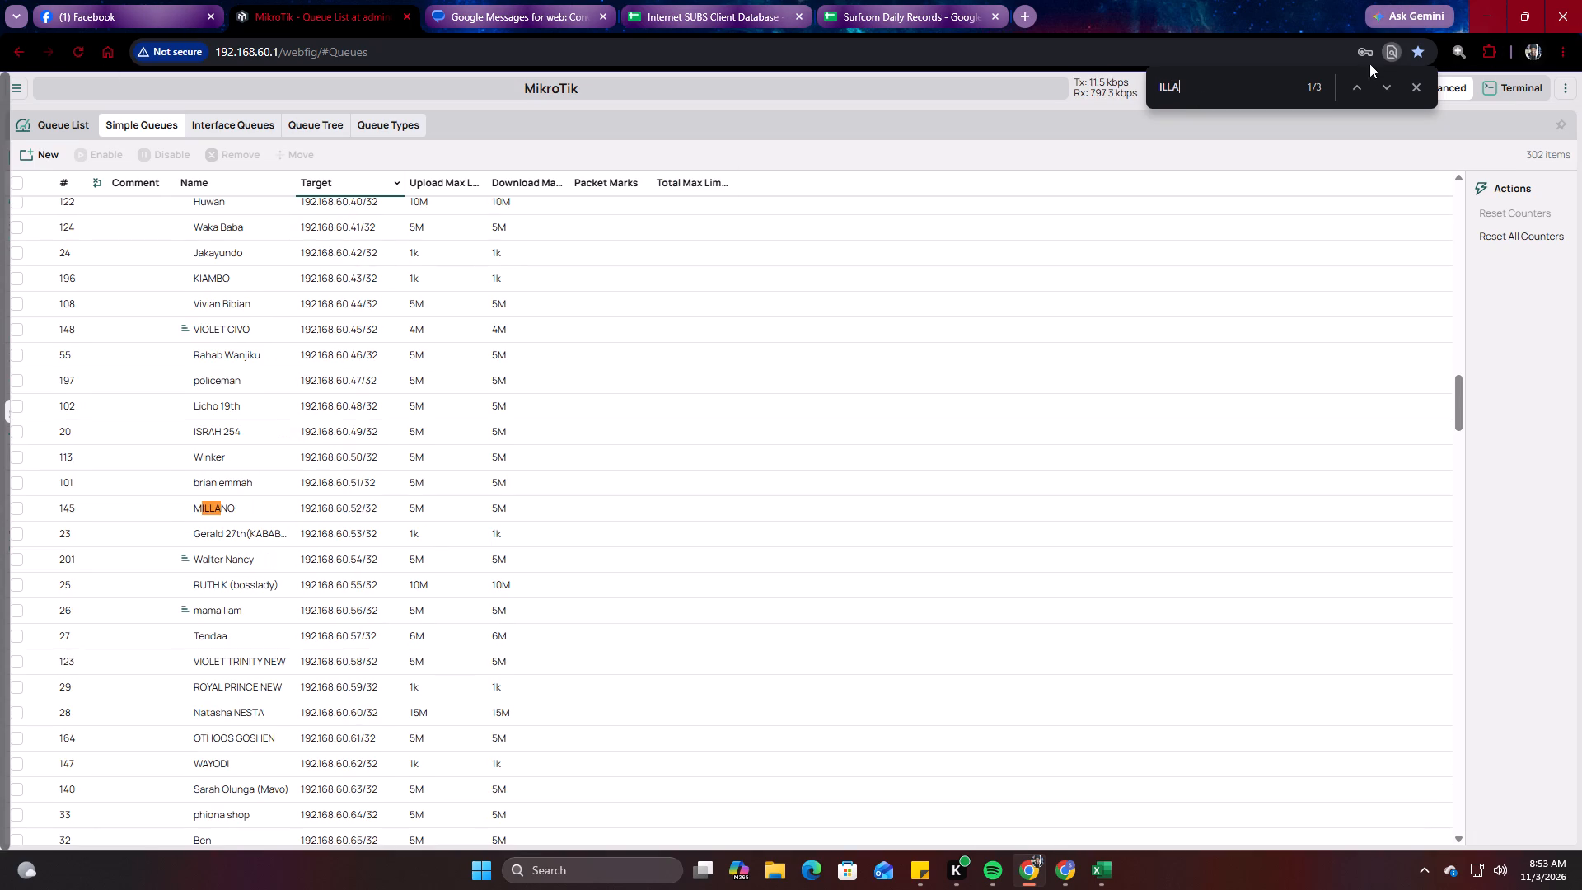
# Find the ILLANA simple queue, set its upload and download max limits to 5M, and save it.
pyautogui.click(1393, 87)
pyautogui.click(1392, 87)
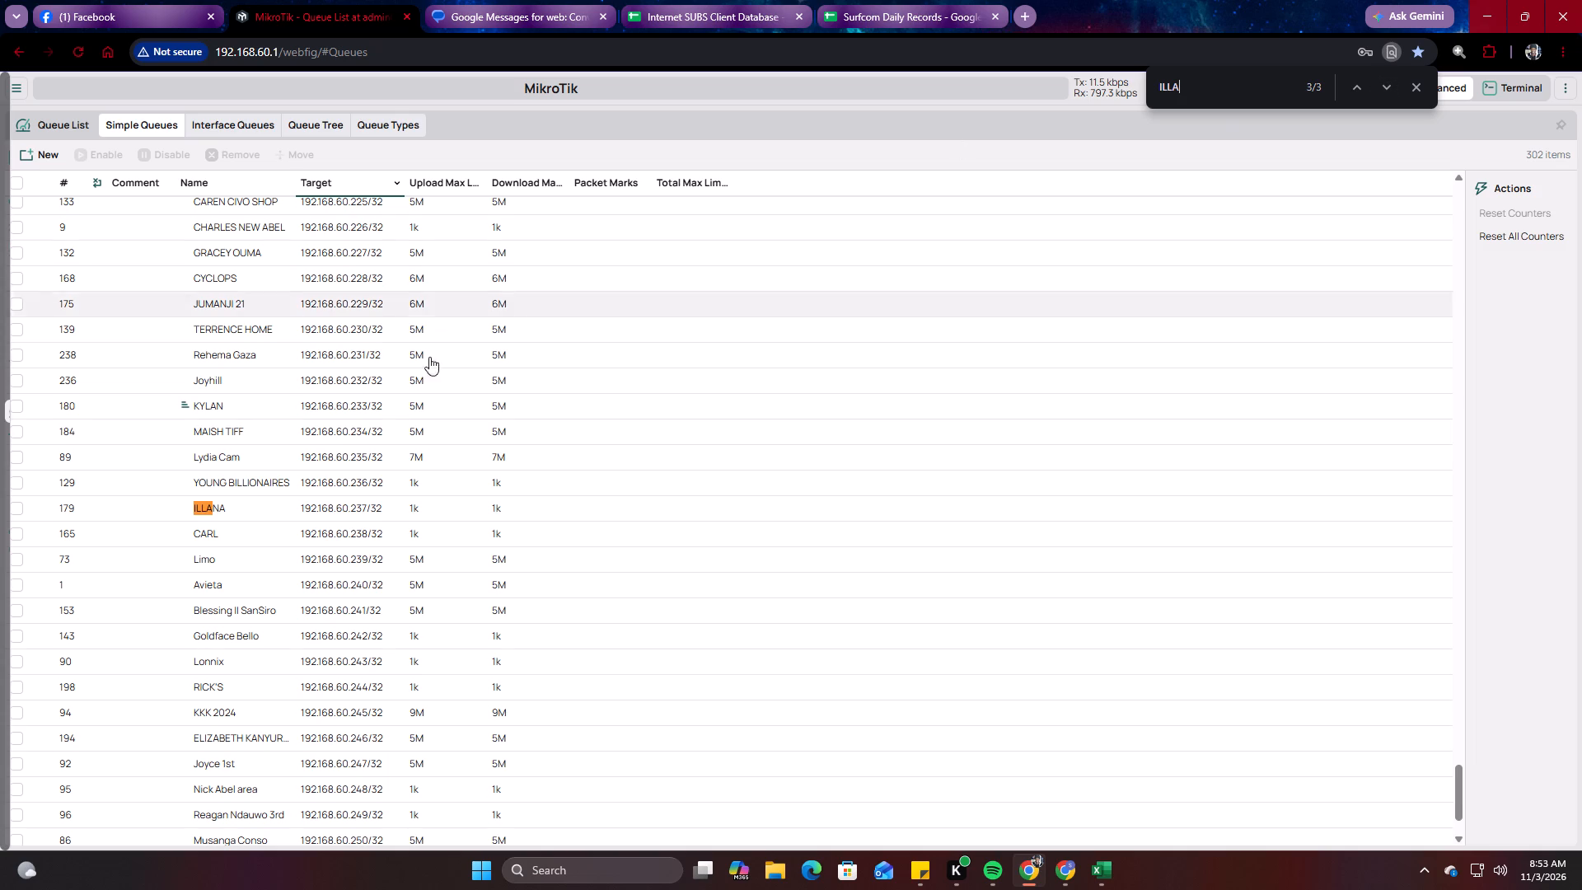
pyautogui.click(418, 508)
pyautogui.moveTo(256, 438); pyautogui.dragTo(0, 431)
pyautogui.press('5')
pyautogui.click(280, 471)
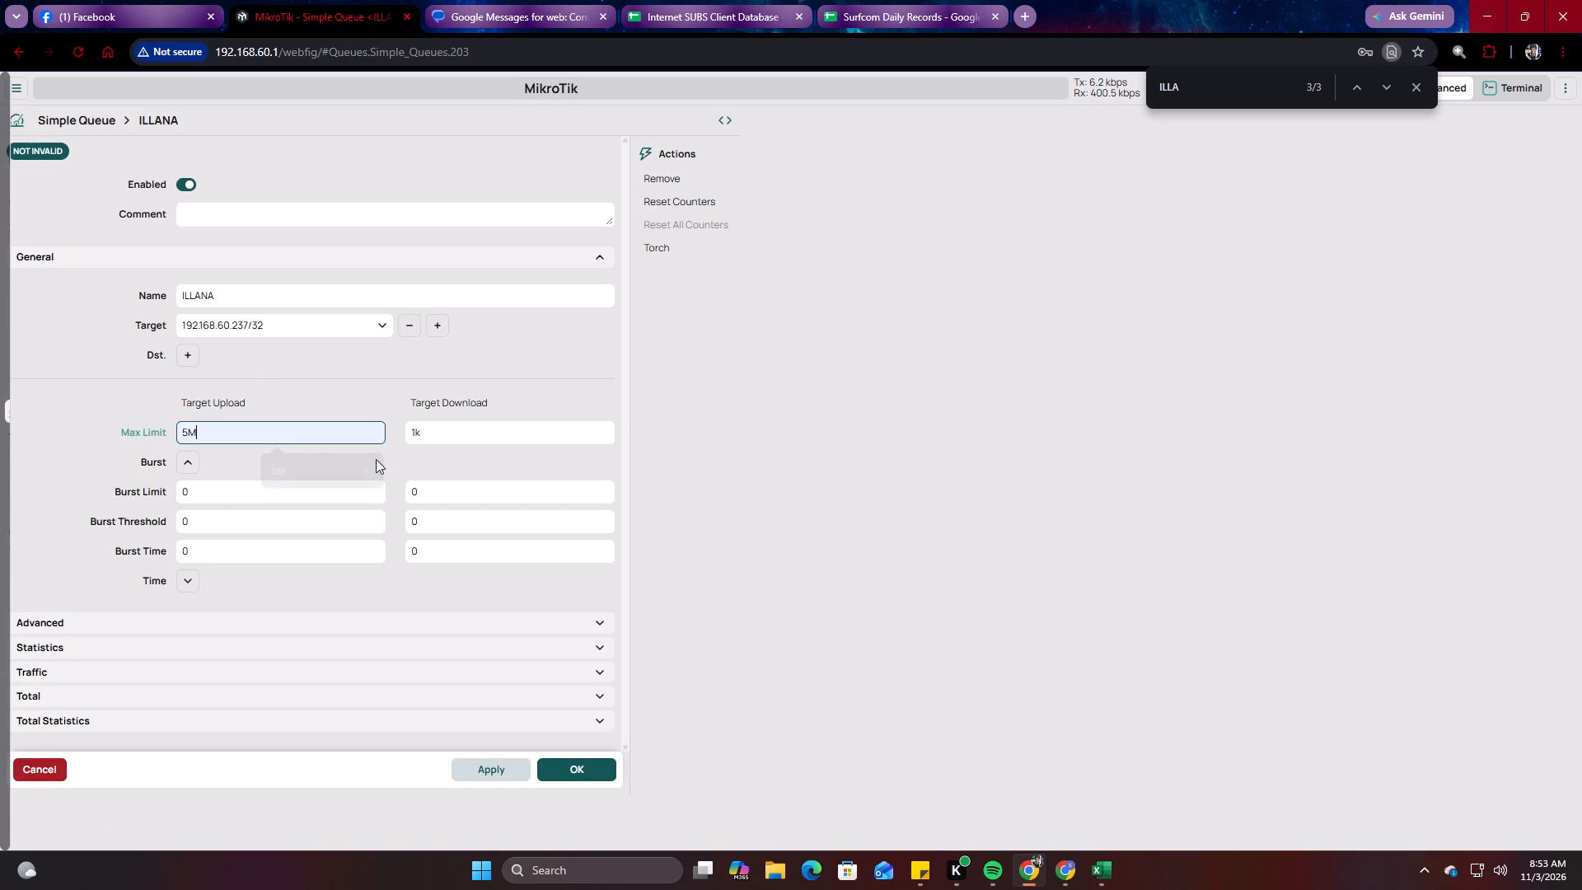
pyautogui.moveTo(465, 443); pyautogui.dragTo(371, 433)
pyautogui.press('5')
pyautogui.click(543, 473)
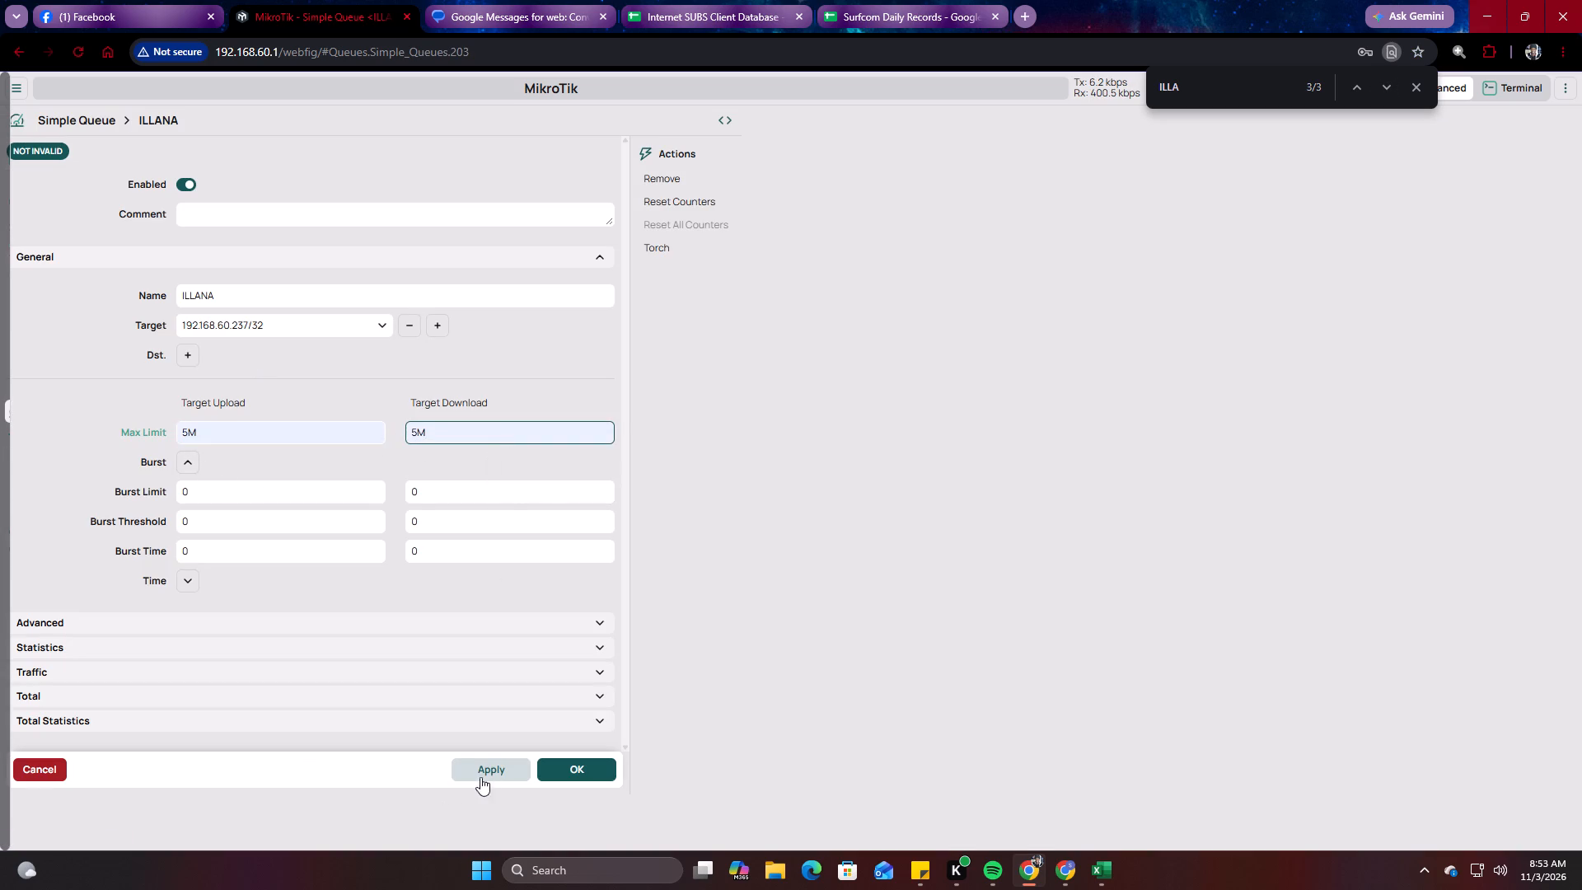
pyautogui.click(480, 762)
pyautogui.click(584, 767)
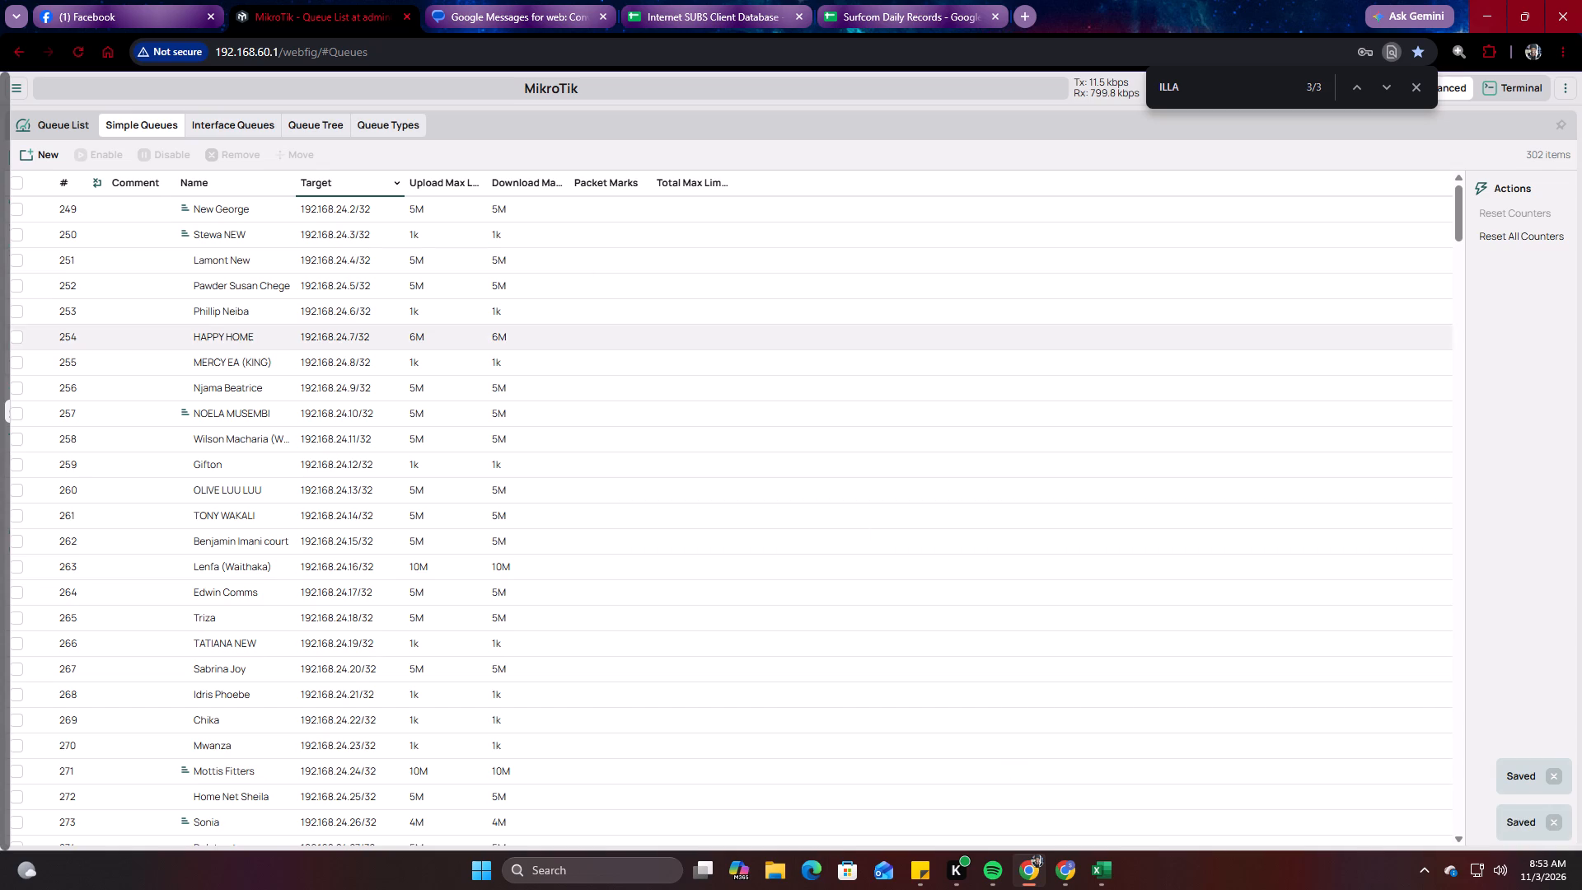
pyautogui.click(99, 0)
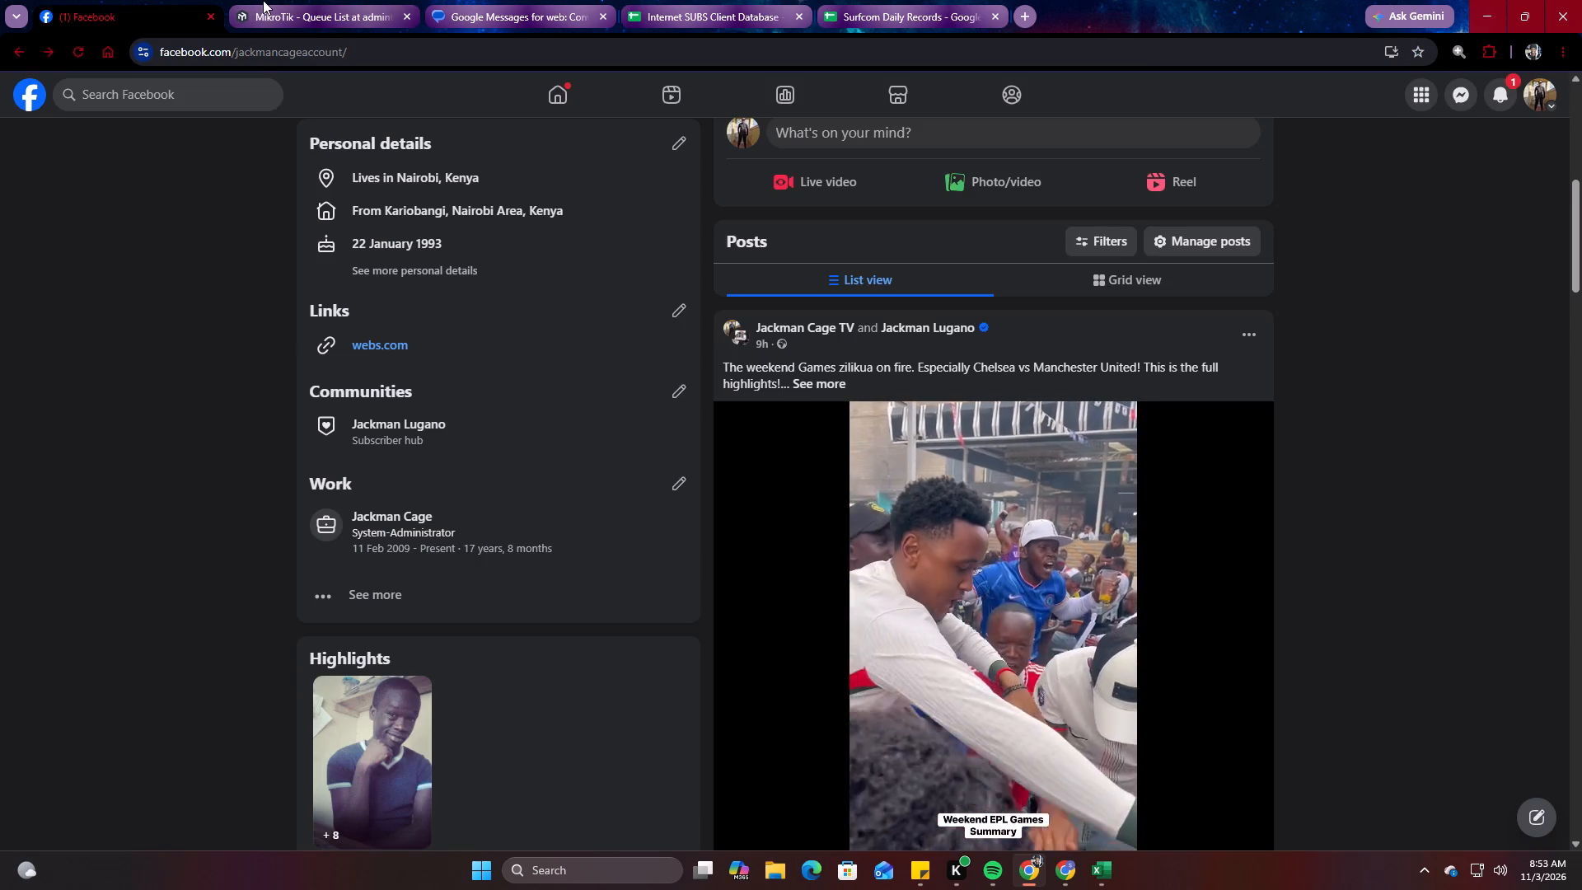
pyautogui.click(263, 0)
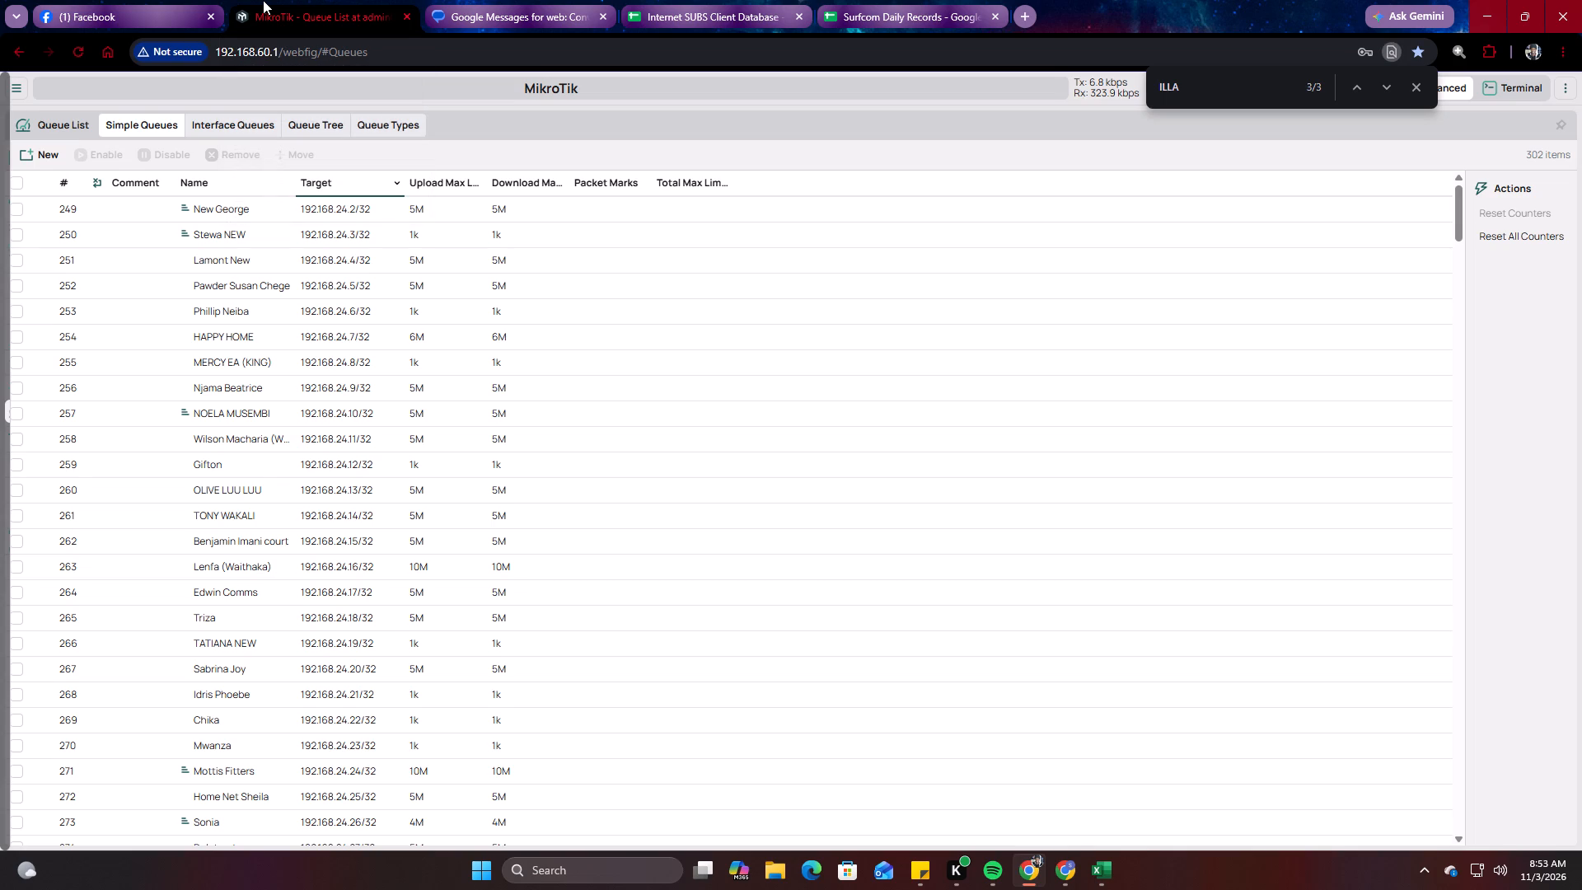